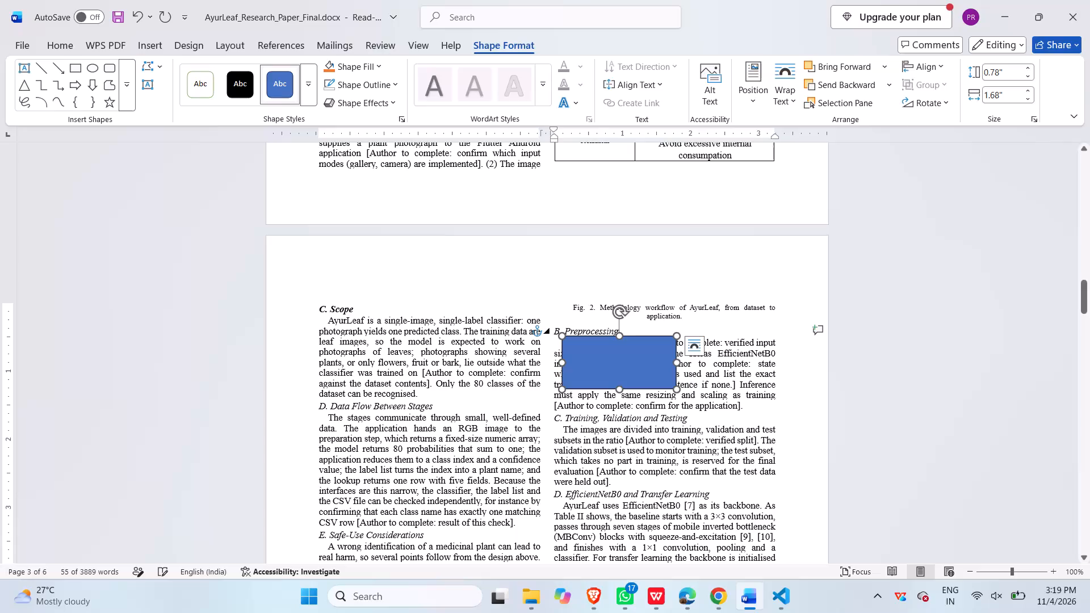
Delete the blue rectangle covering part of the paragraph under the B. Preprocessing heading.
{"action": "left_click", "coordinate": [619, 309]}
{"action": "key", "text": "BackSpace"}
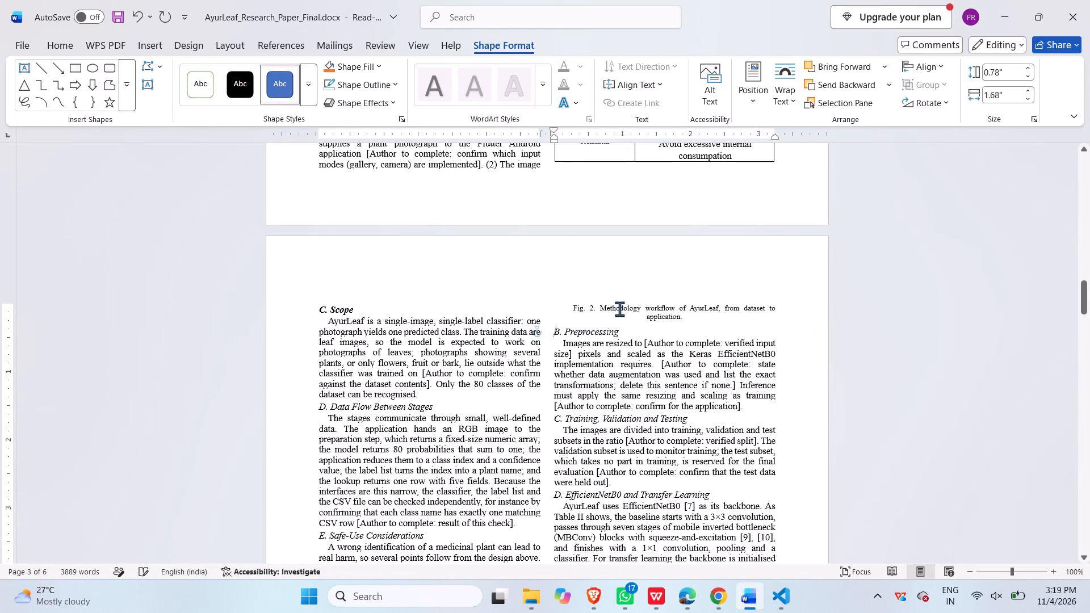
Draw a rectangle about 3.32" wide and 1.13" high over the paragraph under the B. Preprocessing heading.
{"action": "left_click", "coordinate": [146, 48]}
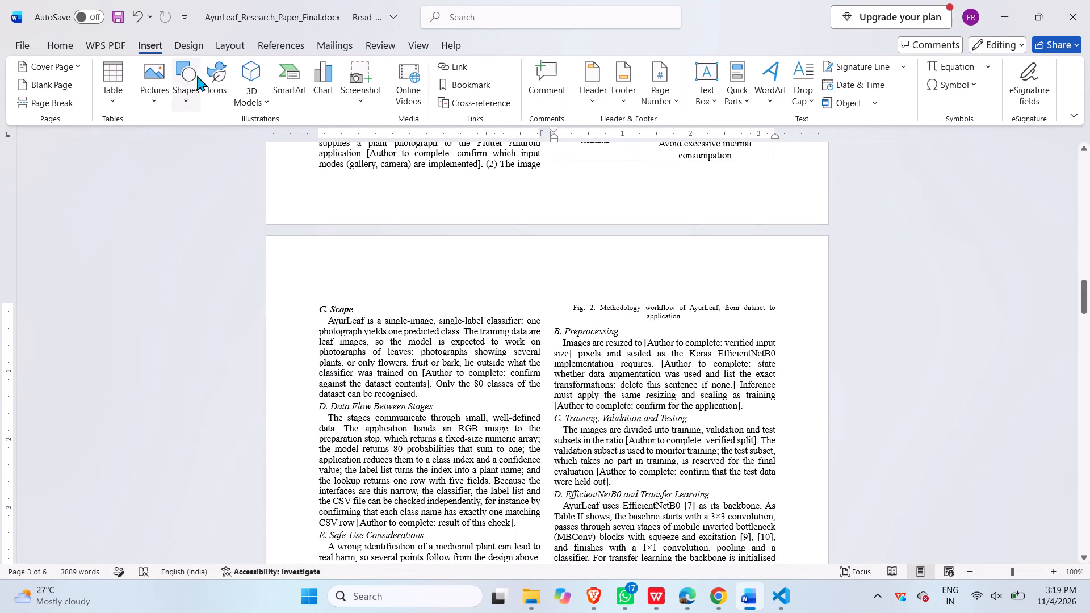
{"action": "left_click", "coordinate": [188, 75]}
{"action": "left_click", "coordinate": [234, 137]}
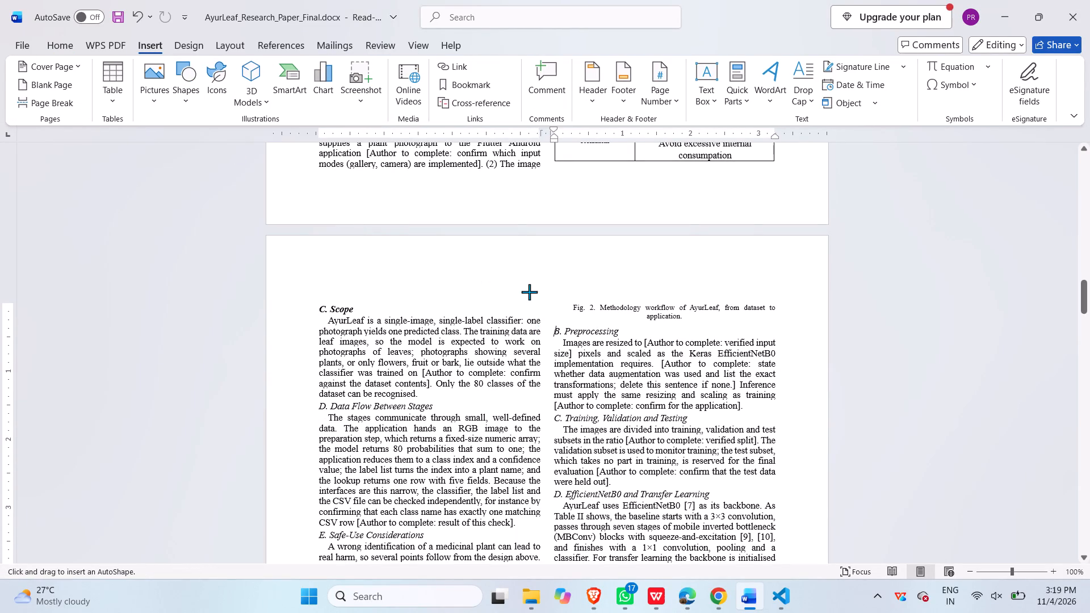
{"action": "left_click_drag", "start_coordinate": [552, 337], "coordinate": [580, 365]}
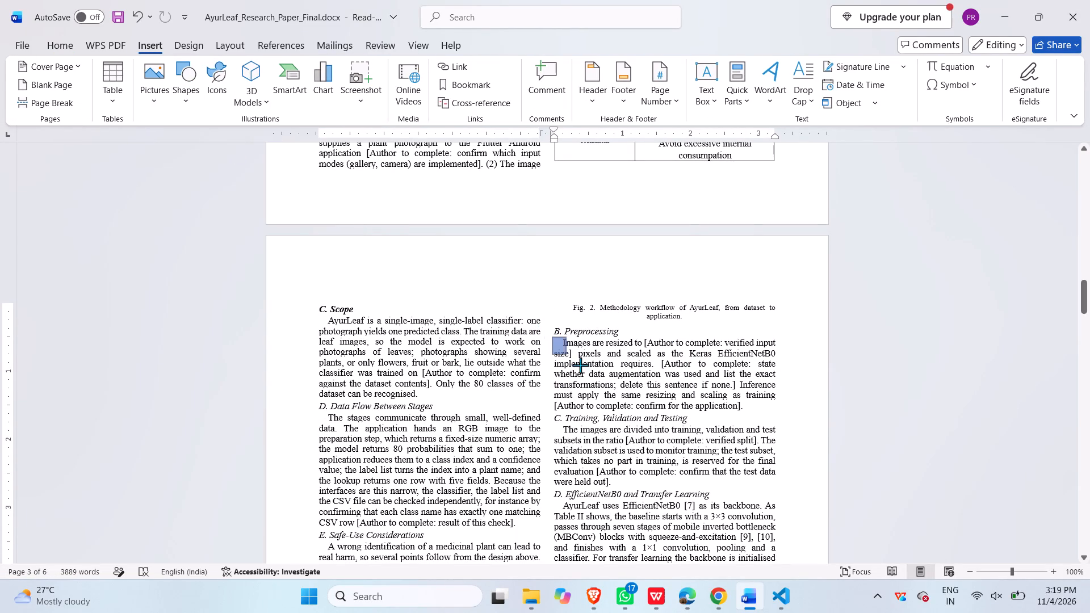
{"action": "left_click_drag", "start_coordinate": [580, 365], "coordinate": [768, 414]}
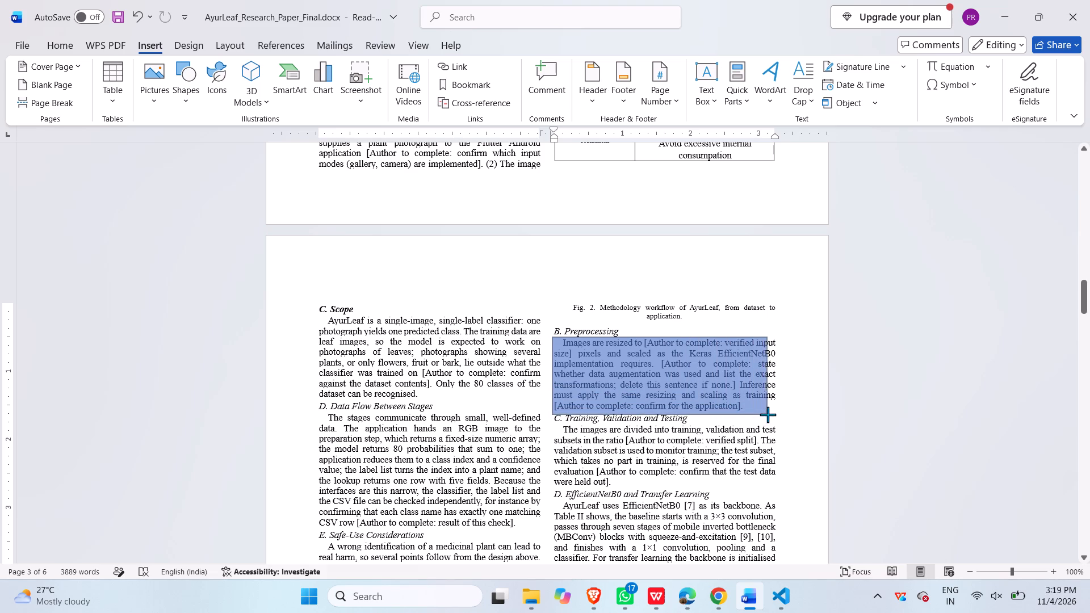
{"action": "left_click_drag", "start_coordinate": [768, 414], "coordinate": [778, 414]}
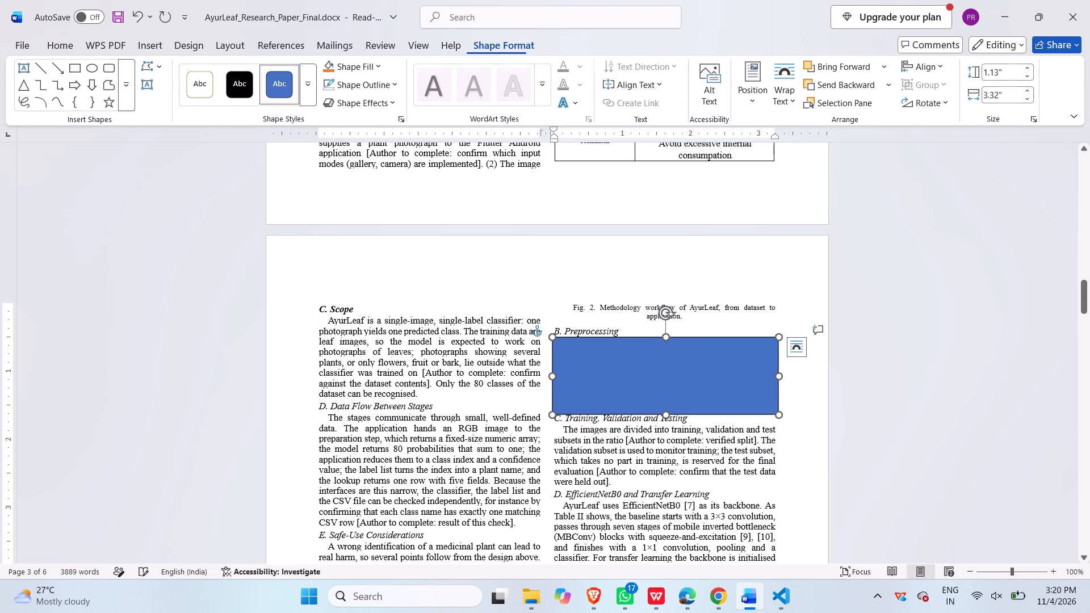
Fill the rectangle with the picture Screenshot 2026-10-20 161138.png from the Screenshots folder in Pictures.
{"action": "left_click", "coordinate": [379, 66]}
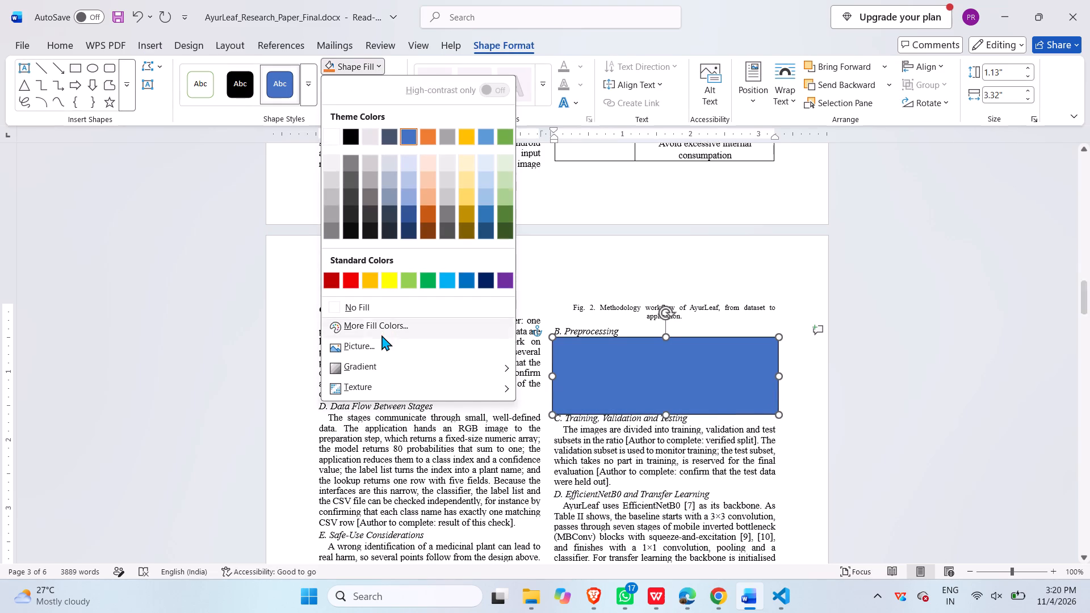
{"action": "left_click", "coordinate": [376, 350]}
{"action": "left_click", "coordinate": [389, 254]}
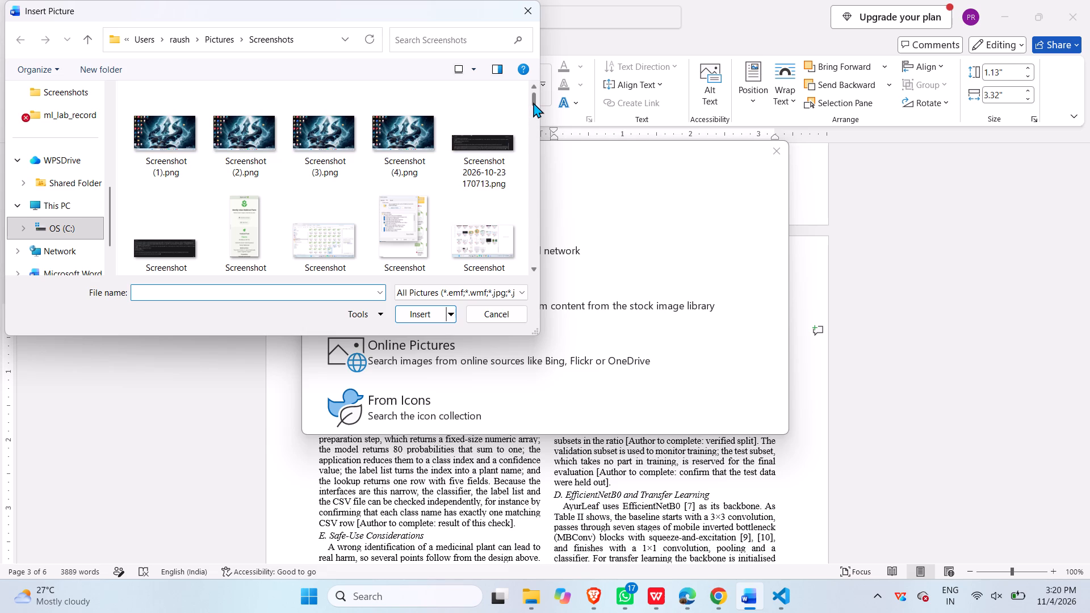
{"action": "left_click_drag", "start_coordinate": [534, 102], "coordinate": [534, 142]}
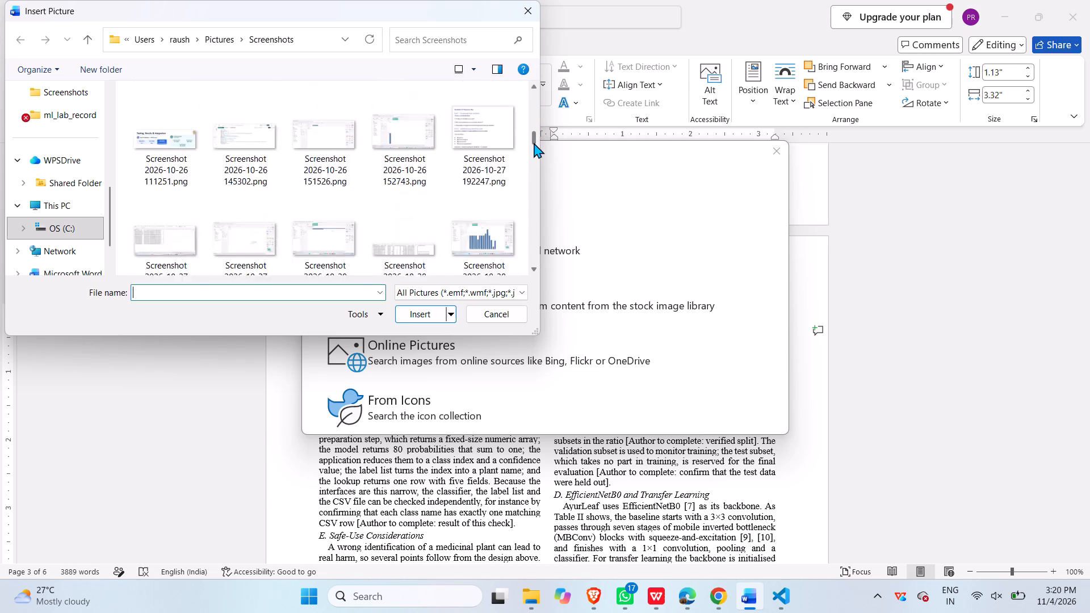
{"action": "left_click_drag", "start_coordinate": [534, 142], "coordinate": [540, 195]}
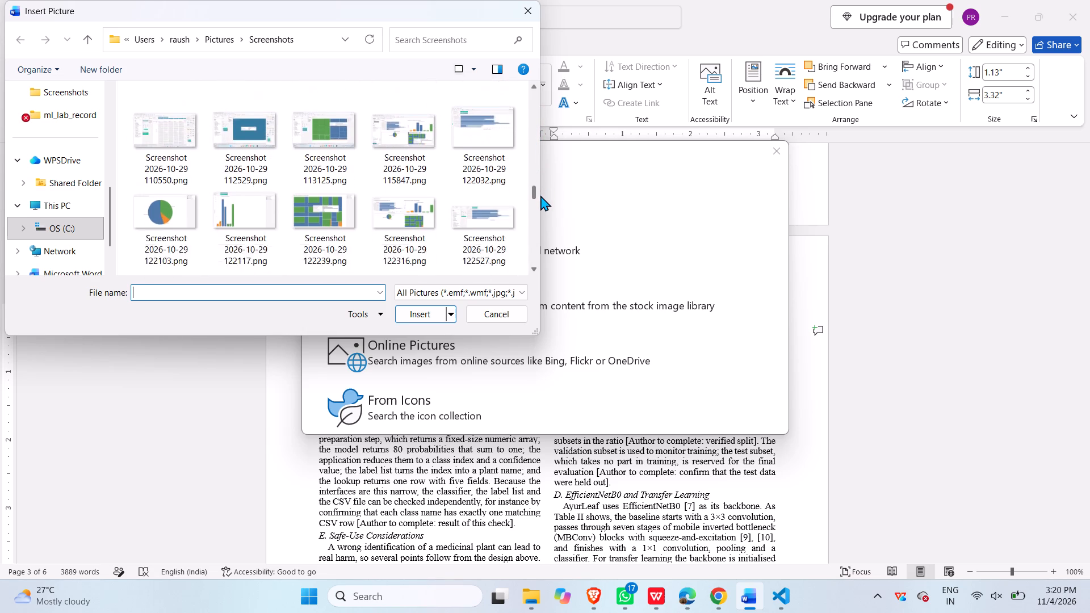
{"action": "left_click_drag", "start_coordinate": [540, 195], "coordinate": [541, 227]}
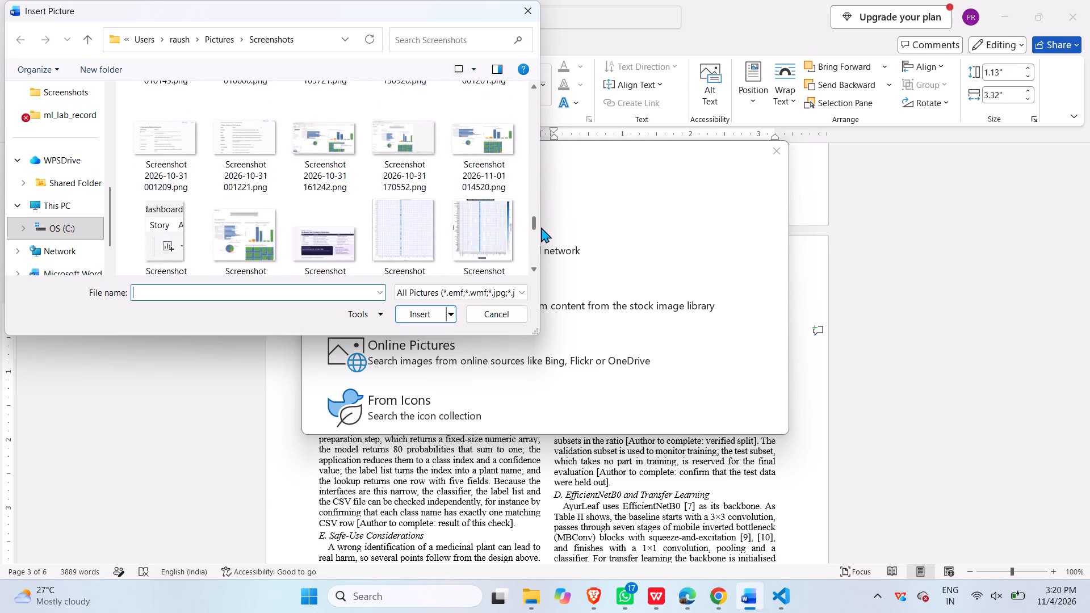
{"action": "left_click_drag", "start_coordinate": [541, 227], "coordinate": [542, 246]}
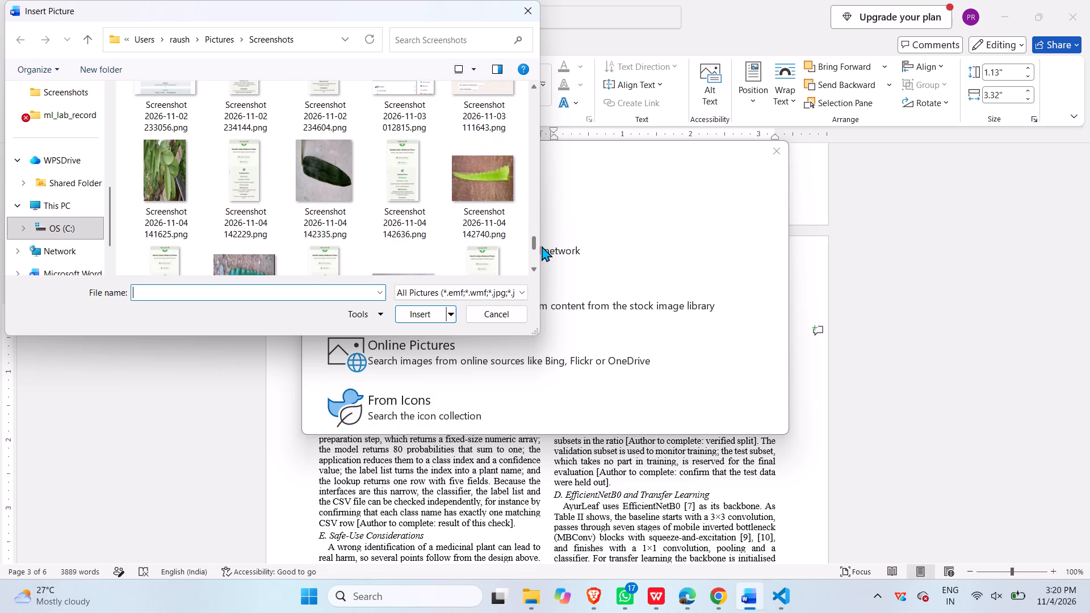
{"action": "left_click_drag", "start_coordinate": [542, 246], "coordinate": [537, 233]}
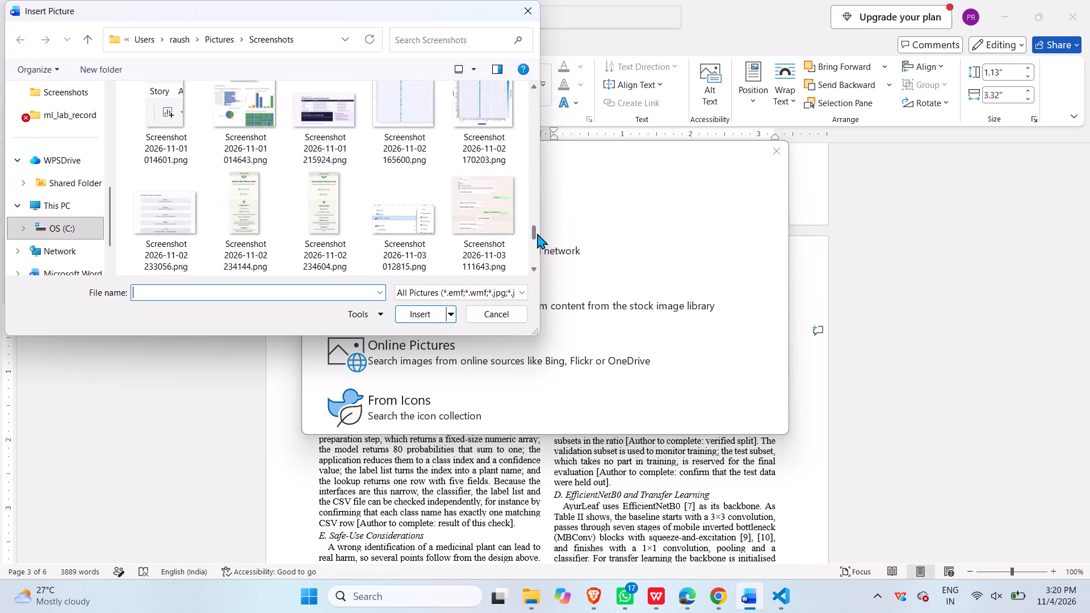
{"action": "left_click_drag", "start_coordinate": [537, 233], "coordinate": [533, 180]}
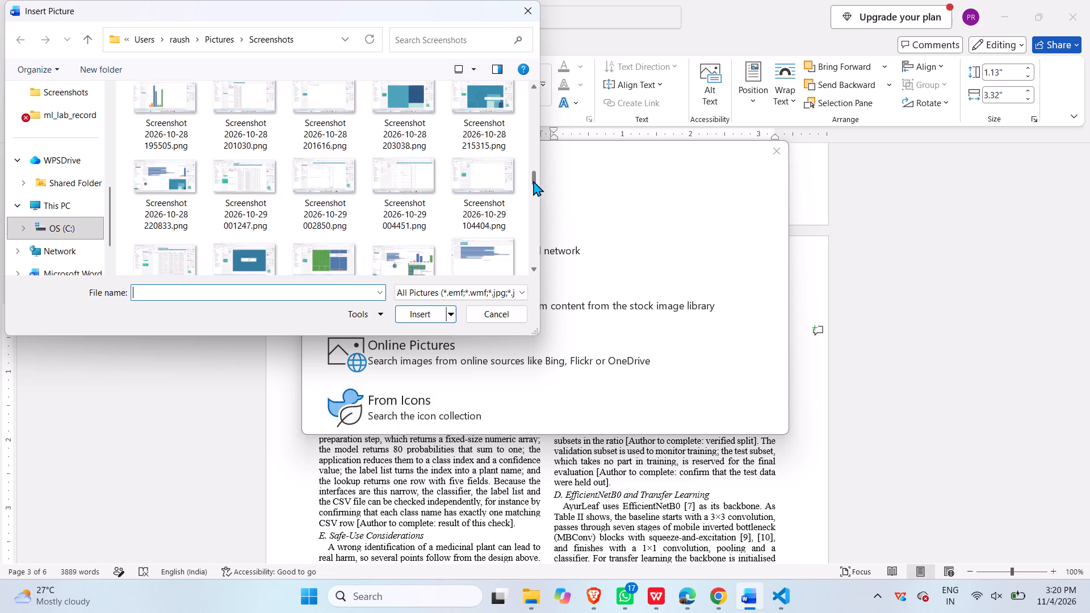
{"action": "left_click_drag", "start_coordinate": [533, 180], "coordinate": [523, 129]}
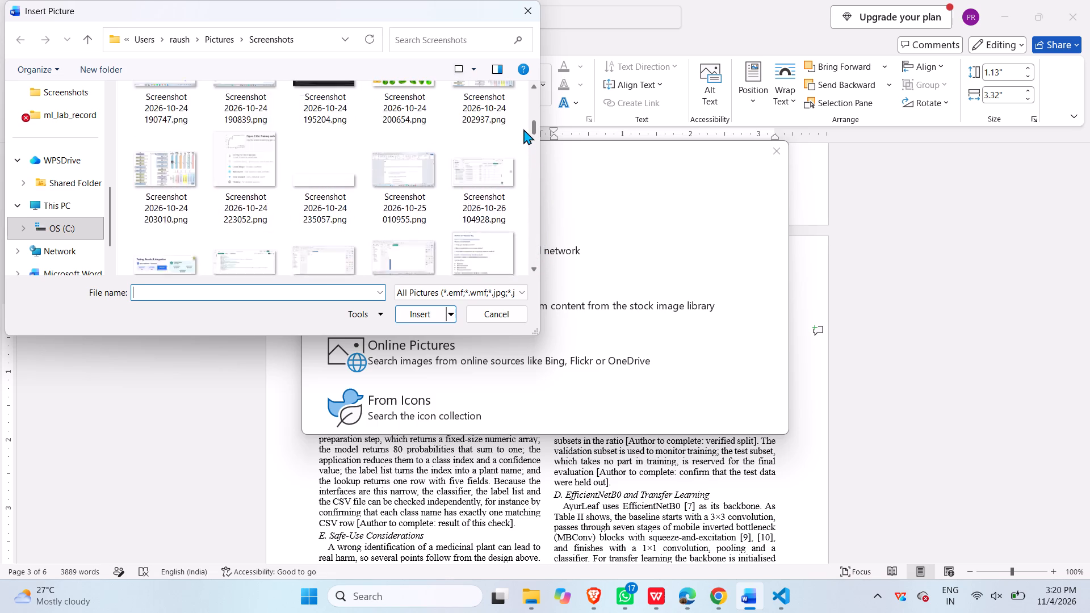
{"action": "left_click_drag", "start_coordinate": [523, 129], "coordinate": [521, 111]}
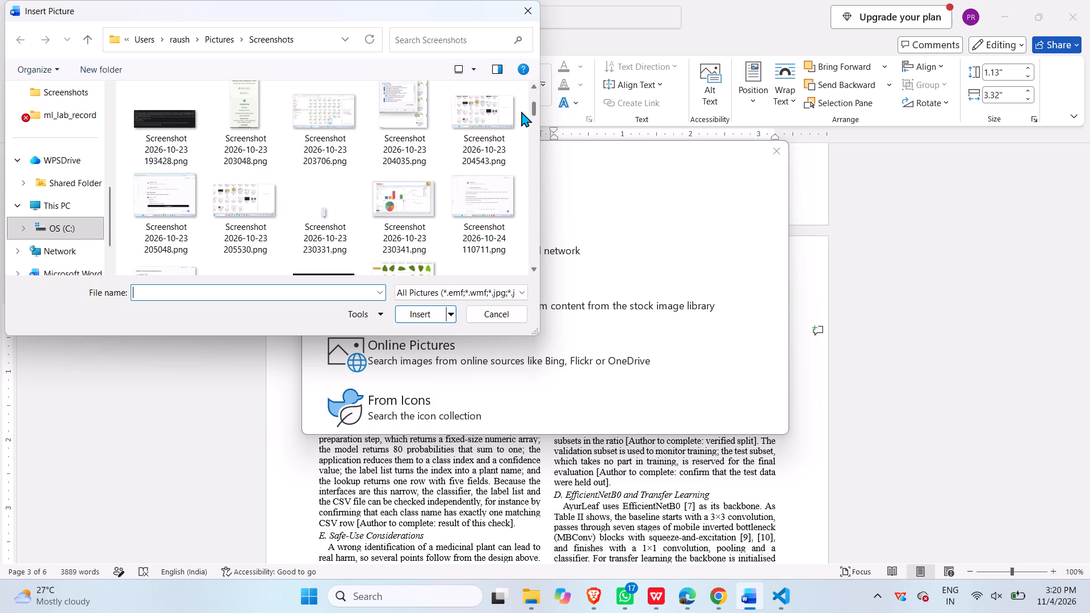
{"action": "left_click_drag", "start_coordinate": [521, 111], "coordinate": [519, 96]}
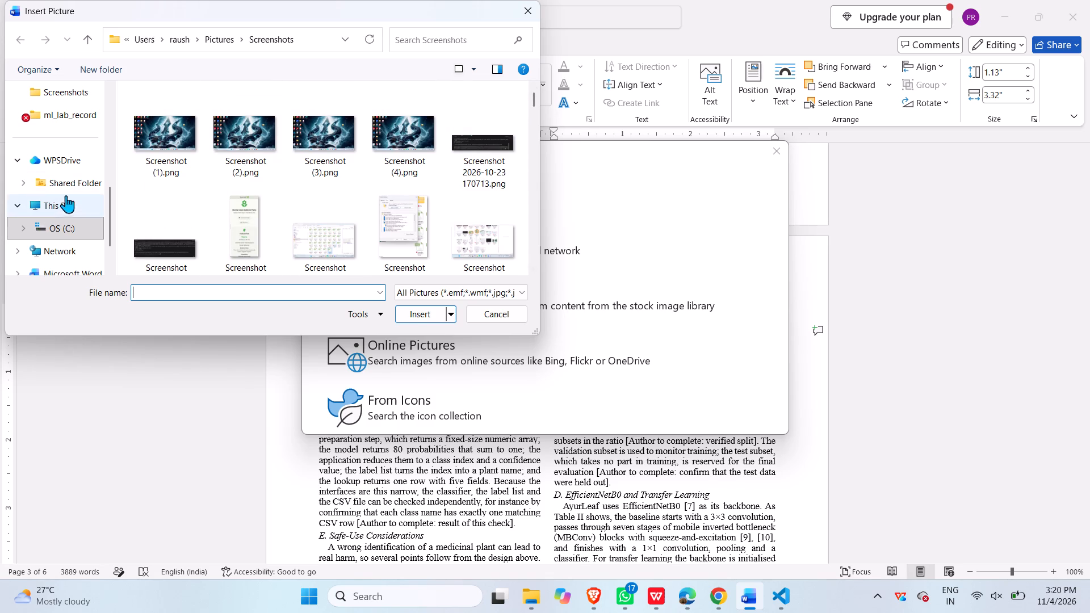
{"action": "scroll", "coordinate": [66, 124], "scroll_direction": "up", "scroll_amount": 2}
{"action": "left_click", "coordinate": [79, 198]}
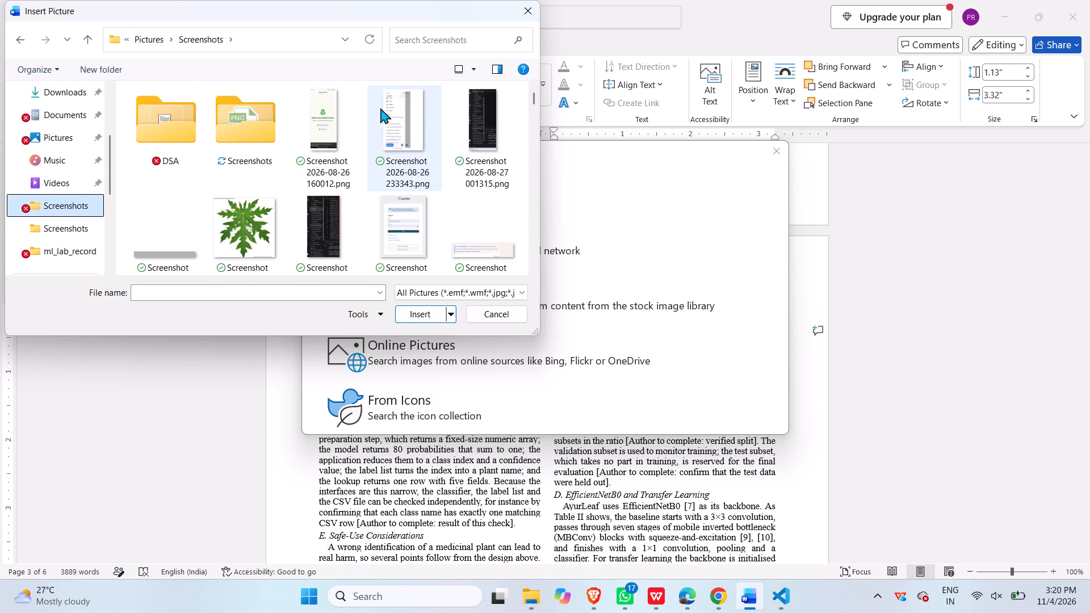
{"action": "left_click_drag", "start_coordinate": [533, 100], "coordinate": [534, 102]}
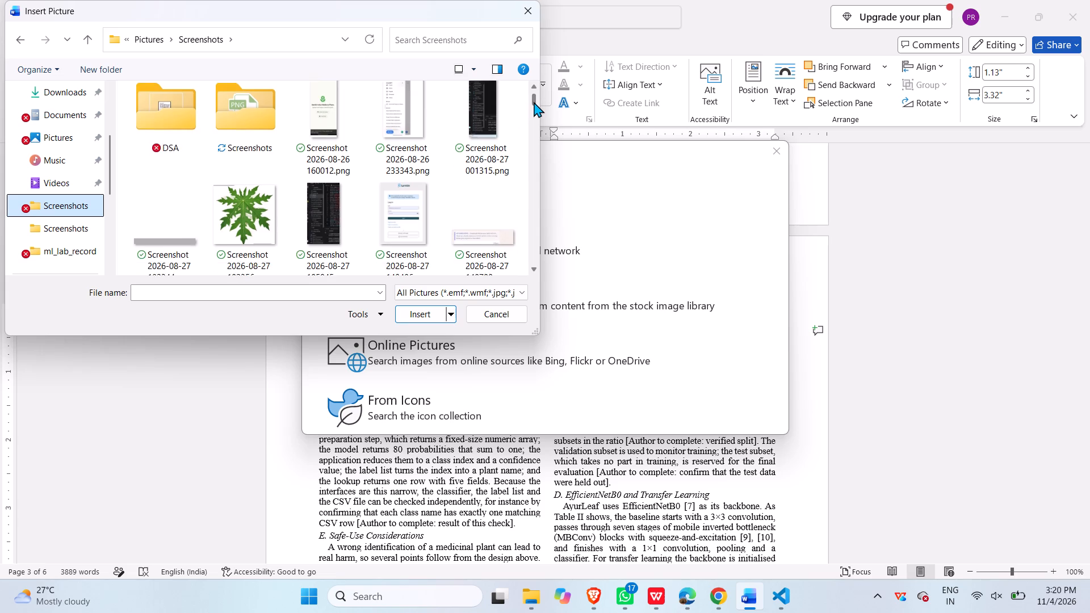
{"action": "left_click_drag", "start_coordinate": [534, 102], "coordinate": [534, 151]}
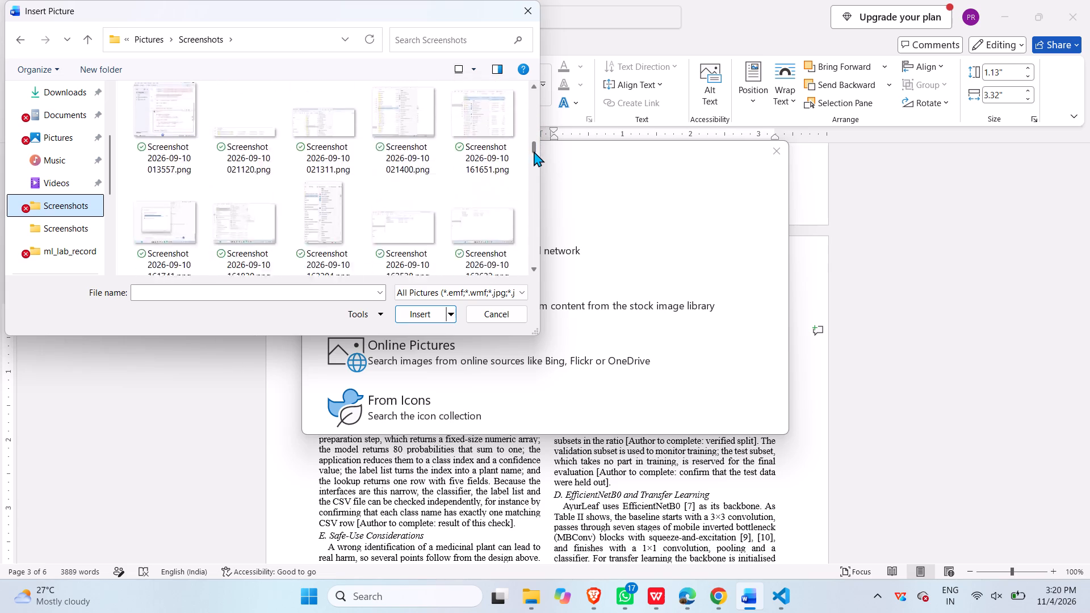
{"action": "left_click_drag", "start_coordinate": [534, 151], "coordinate": [539, 202]}
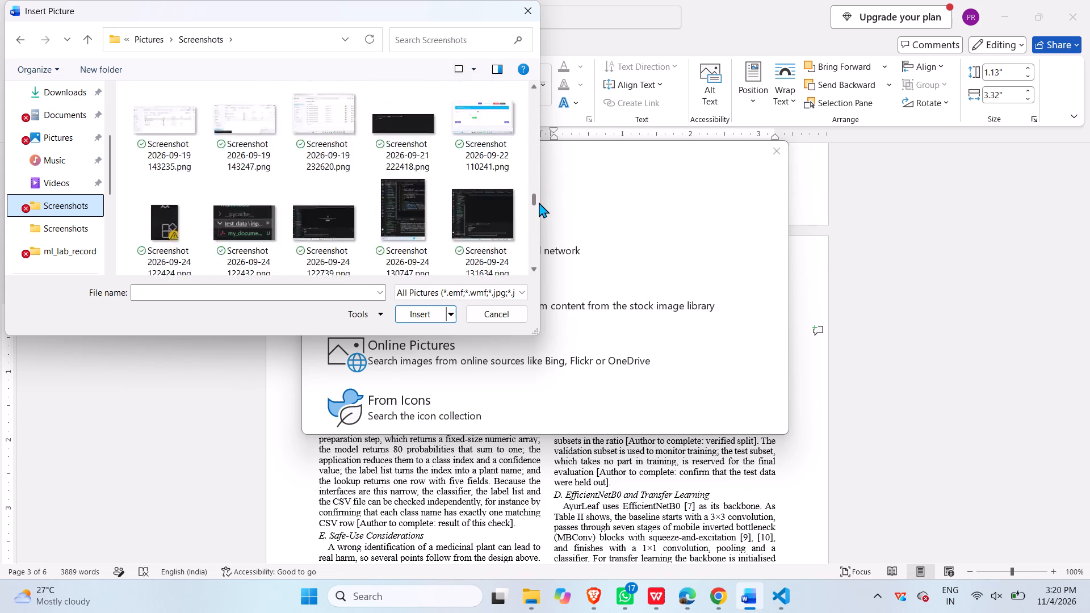
{"action": "left_click_drag", "start_coordinate": [539, 202], "coordinate": [538, 241]}
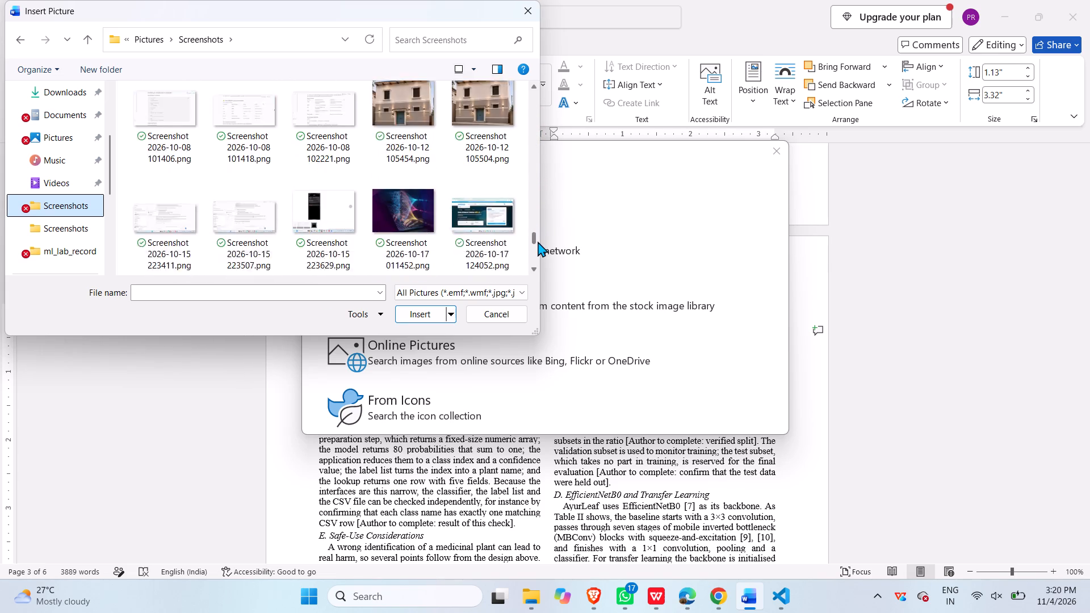
{"action": "left_click_drag", "start_coordinate": [538, 241], "coordinate": [537, 257]}
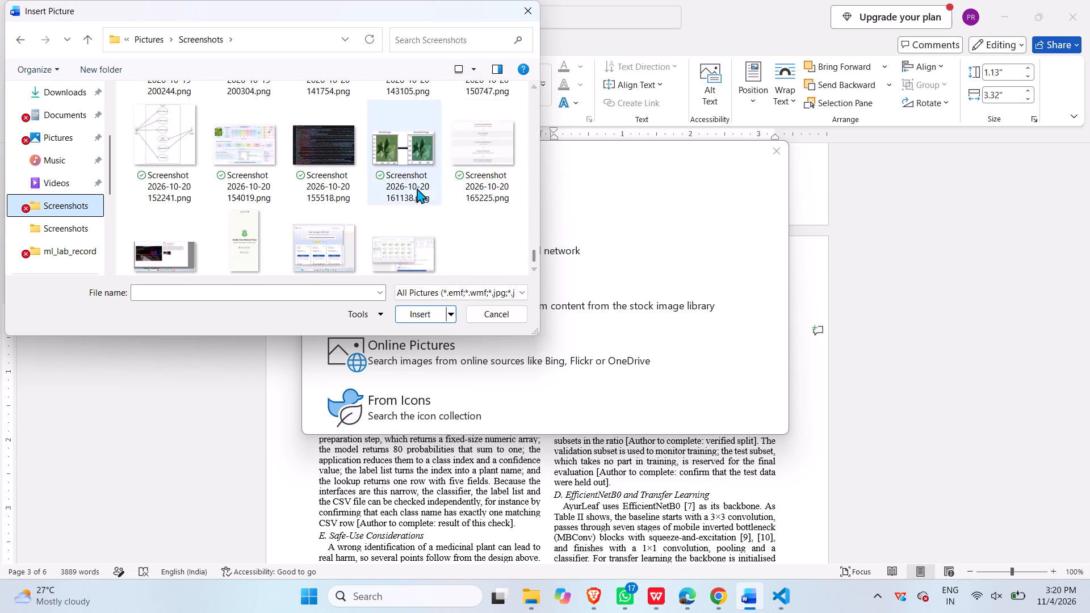
{"action": "left_click", "coordinate": [406, 179]}
{"action": "left_click", "coordinate": [427, 317]}
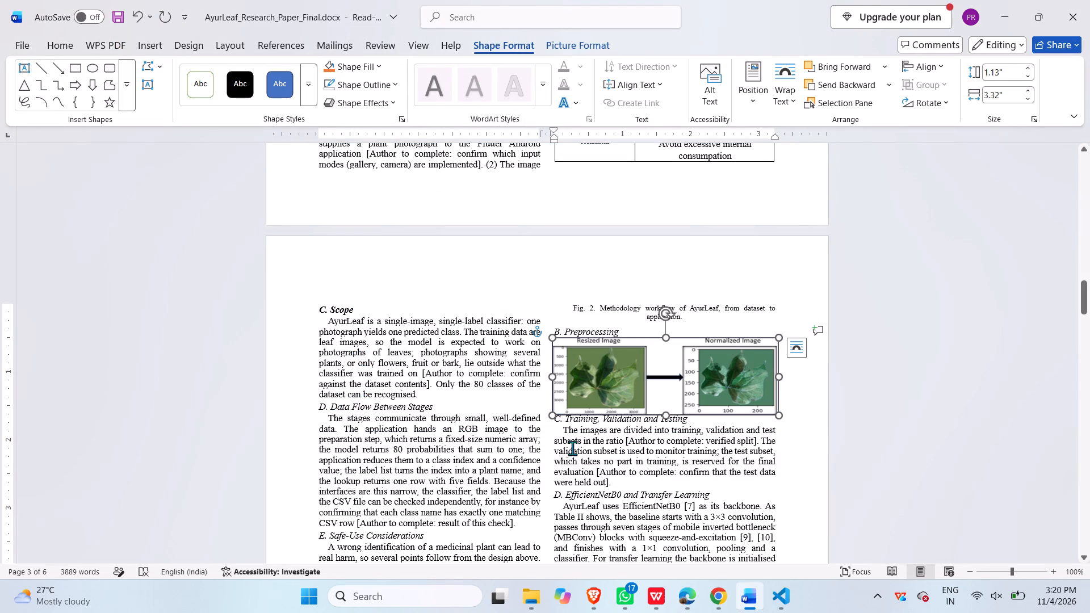
Stretch the picture-filled rectangle's bottom edge down to just above the D. EfficientNetB0 and Transfer Learning heading.
{"action": "left_click_drag", "start_coordinate": [618, 489], "coordinate": [577, 460]}
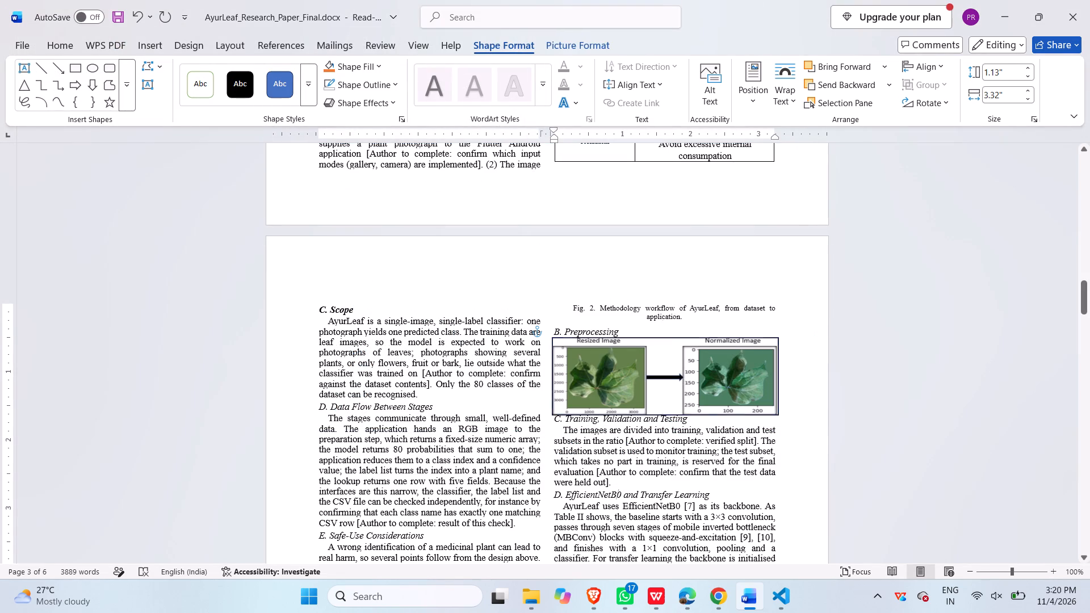
{"action": "left_click_drag", "start_coordinate": [577, 460], "coordinate": [553, 421]}
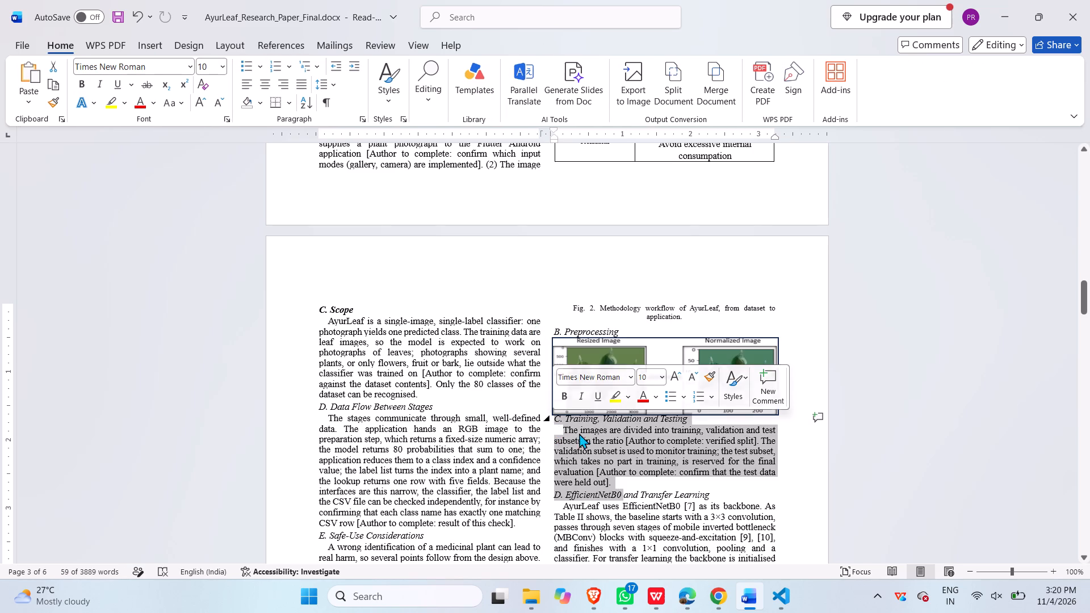
{"action": "left_click", "coordinate": [657, 414]}
{"action": "left_click_drag", "start_coordinate": [668, 414], "coordinate": [664, 438]}
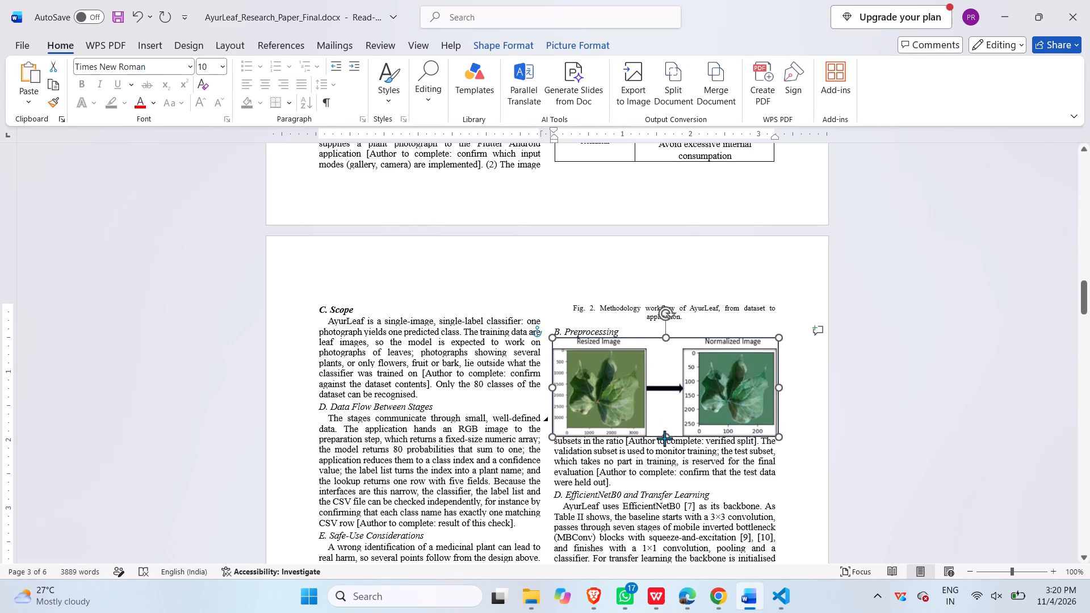
{"action": "left_click_drag", "start_coordinate": [664, 438], "coordinate": [669, 488]}
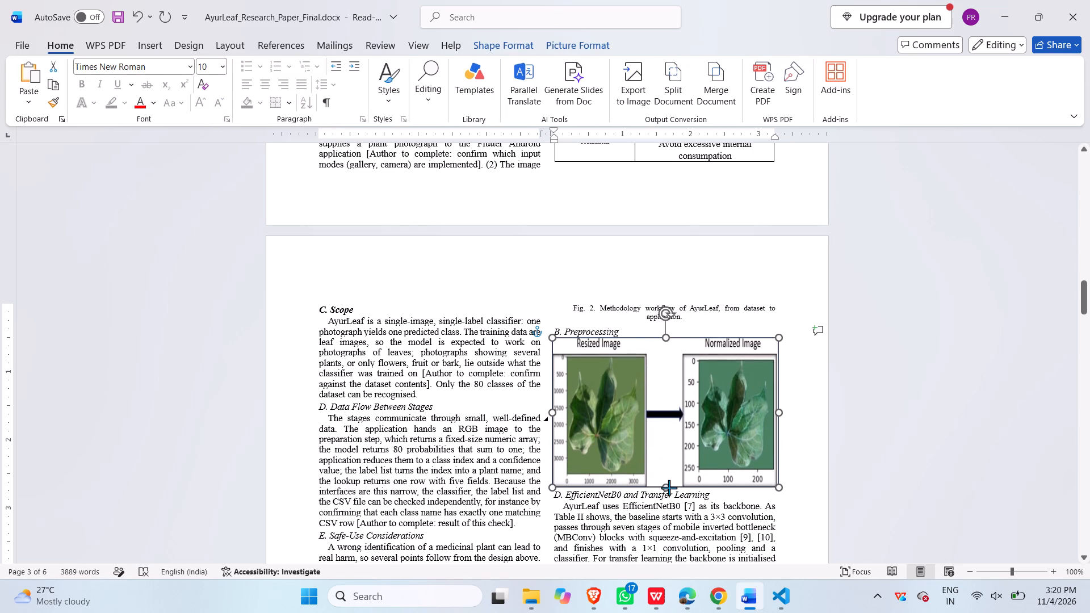
{"action": "left_click_drag", "start_coordinate": [669, 488], "coordinate": [668, 482]}
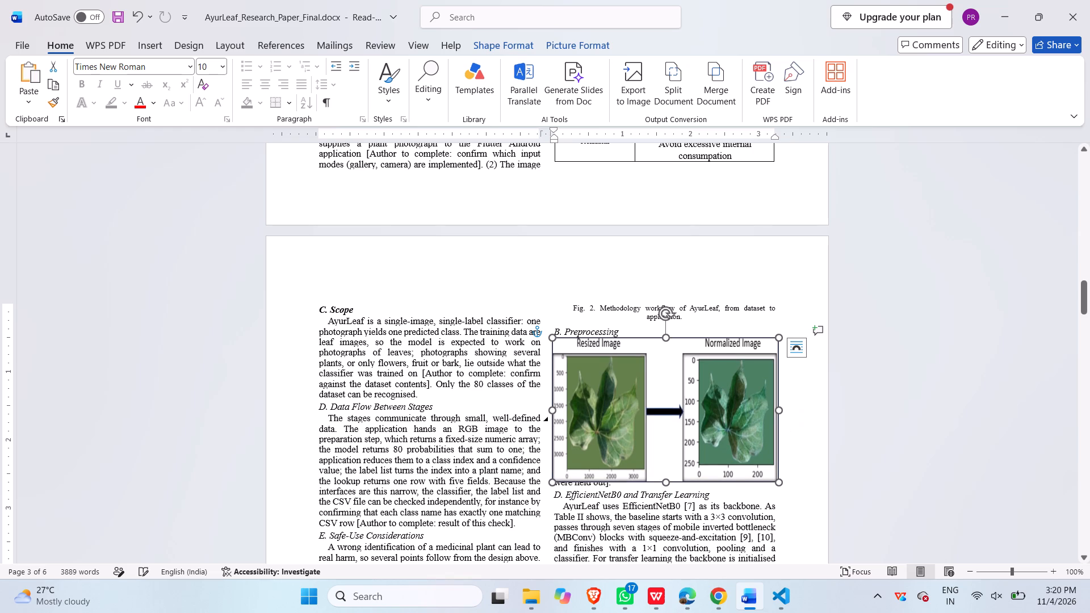
{"action": "left_click", "coordinate": [793, 396]}
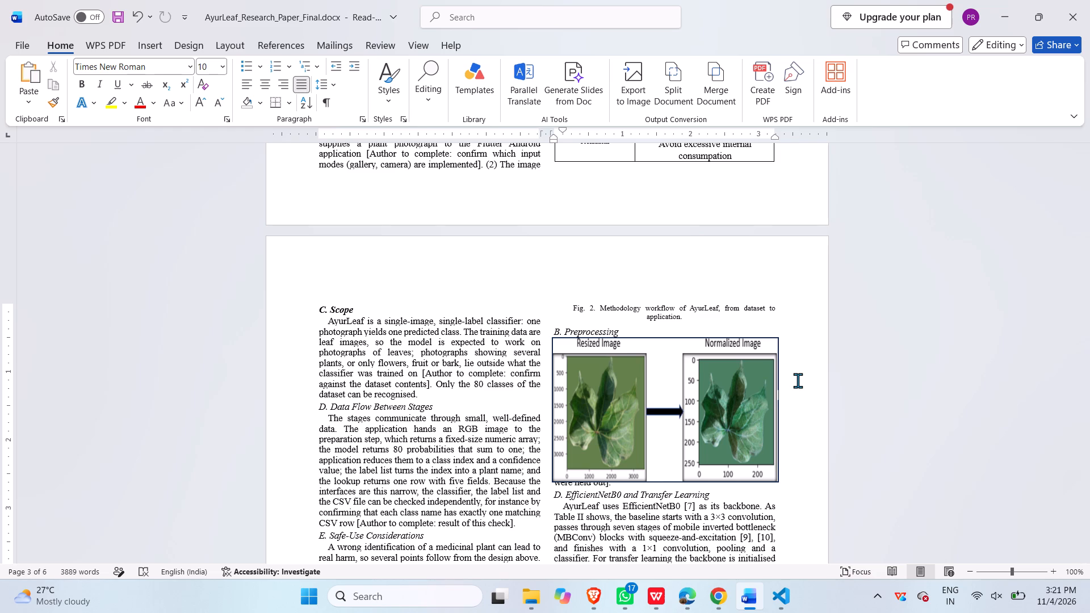
Make the word Preprocessing in the B. Preprocessing heading bold and set its font size to 11.
{"action": "left_click_drag", "start_coordinate": [554, 332], "coordinate": [635, 331]}
{"action": "left_click", "coordinate": [635, 331]}
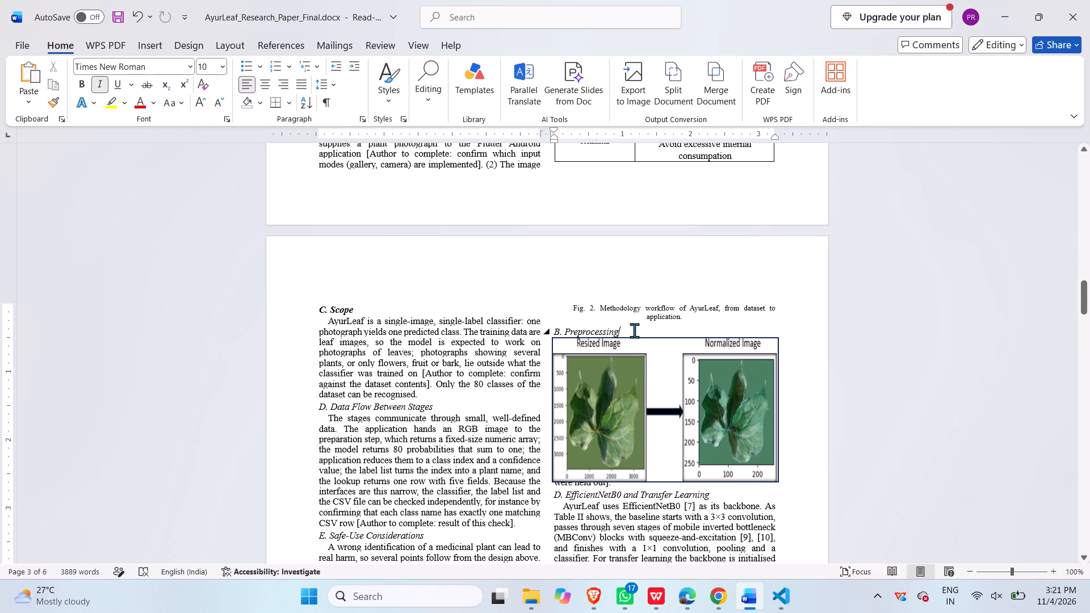
{"action": "left_click_drag", "start_coordinate": [632, 329], "coordinate": [565, 332]}
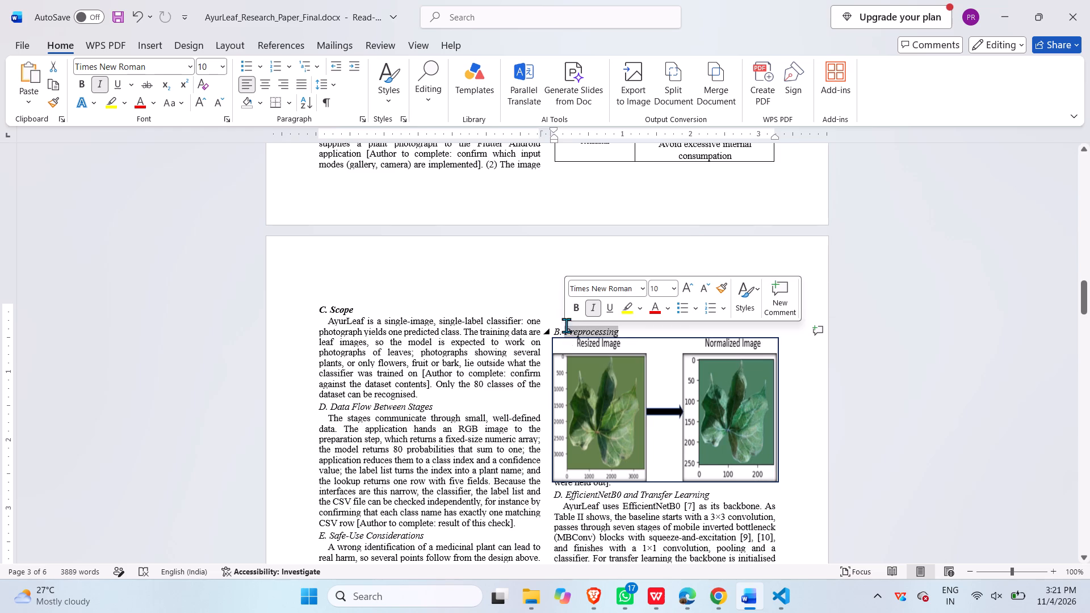
{"action": "left_click", "coordinate": [573, 312]}
{"action": "left_click", "coordinate": [674, 289]}
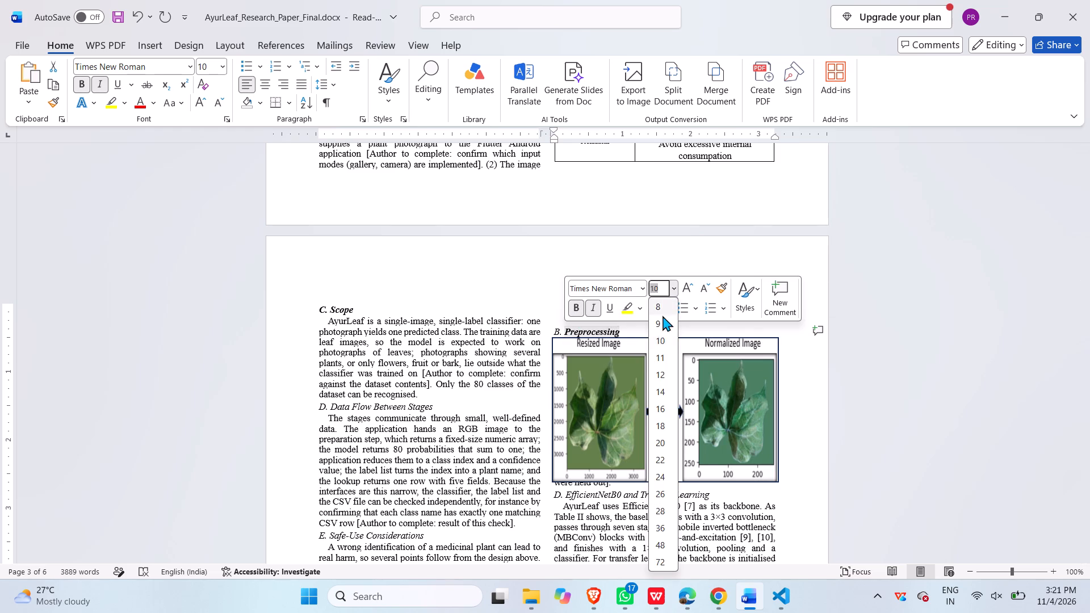
{"action": "left_click", "coordinate": [661, 357]}
{"action": "left_click", "coordinate": [698, 256]}
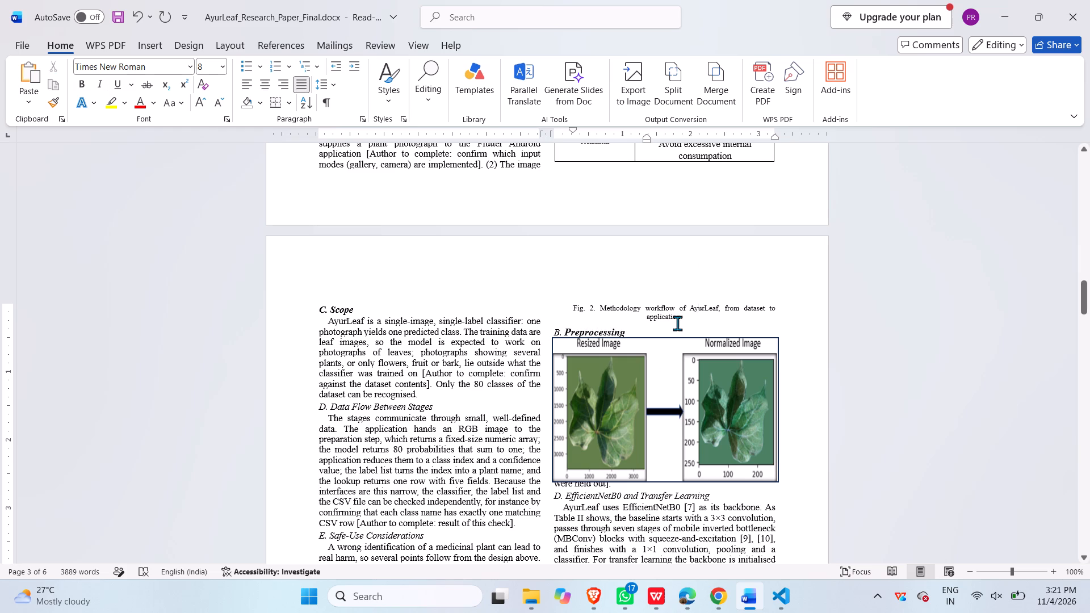
Delete the sentence ending "techniques can be considered for medicinal plant image classification:" above the leaf augmentation picture in section E.
{"action": "scroll", "coordinate": [674, 326], "scroll_direction": "down", "scroll_amount": 2}
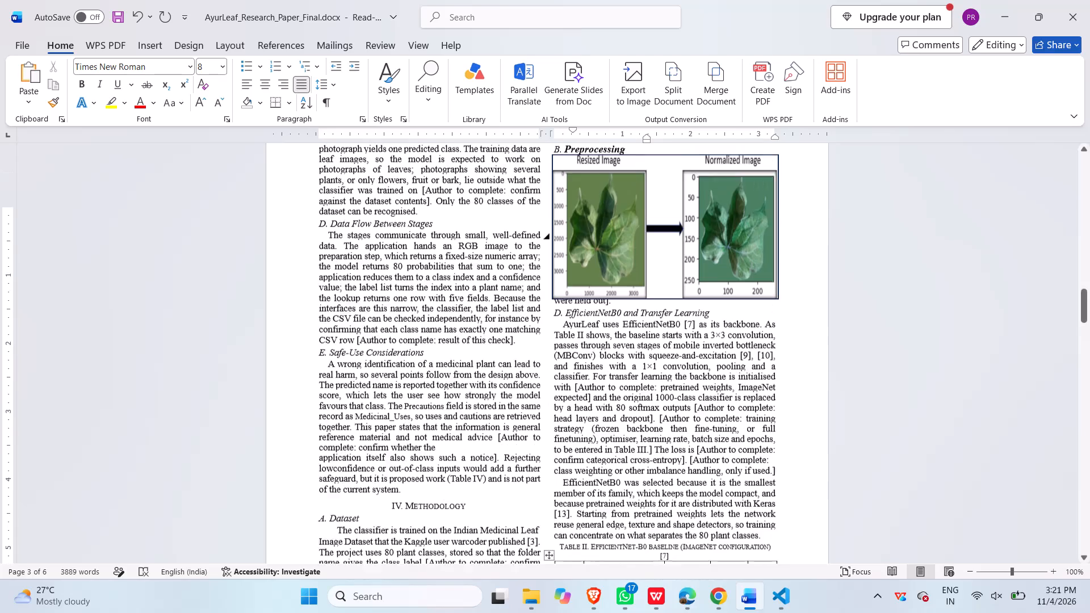
{"action": "scroll", "coordinate": [674, 326], "scroll_direction": "down", "scroll_amount": 1}
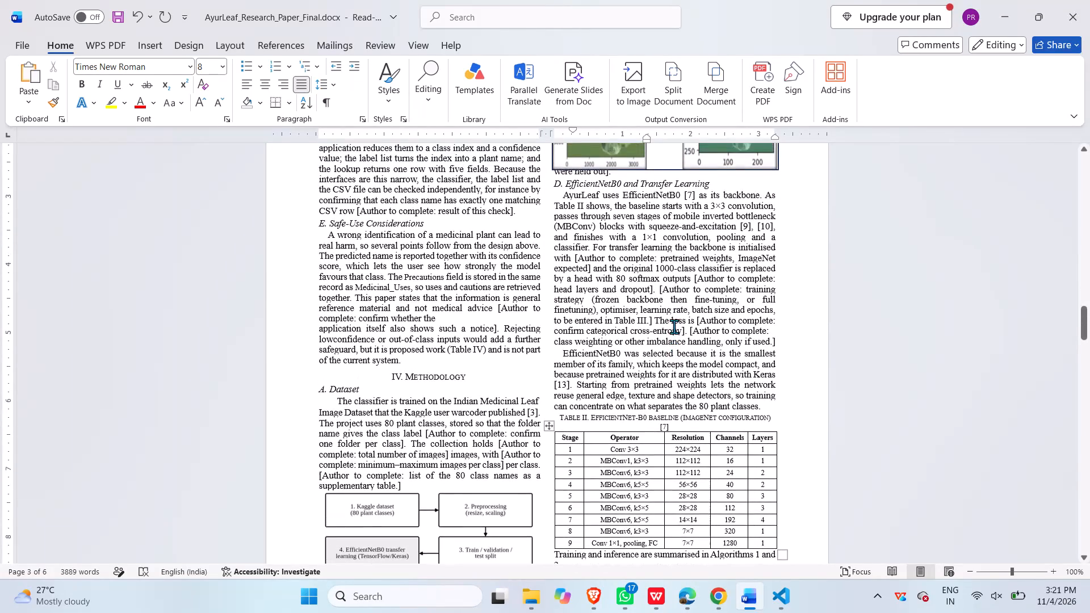
{"action": "scroll", "coordinate": [674, 326], "scroll_direction": "down", "scroll_amount": 3}
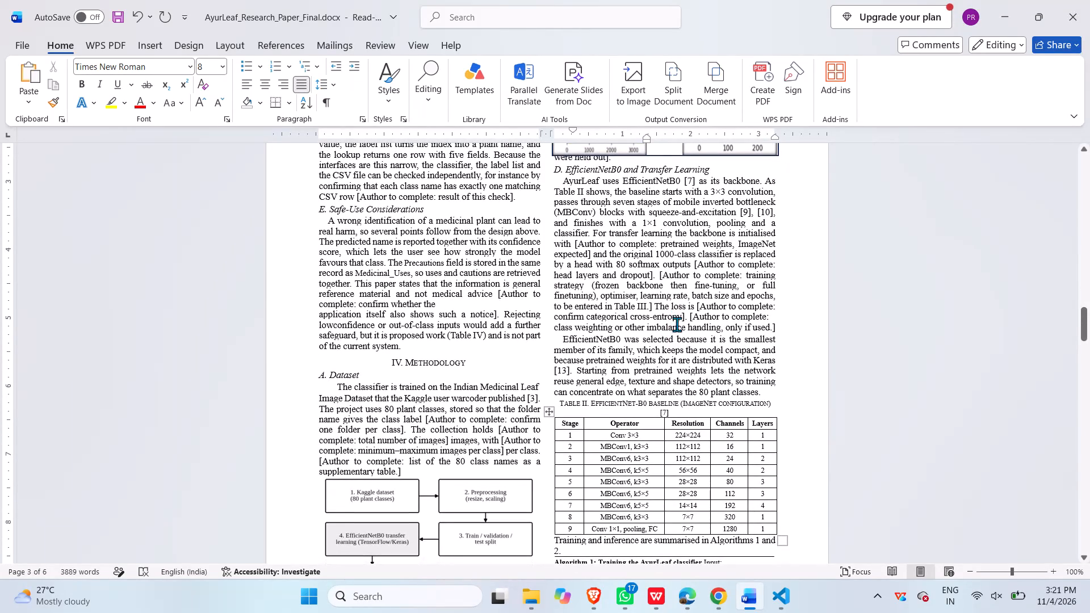
{"action": "scroll", "coordinate": [677, 324], "scroll_direction": "down", "scroll_amount": 2}
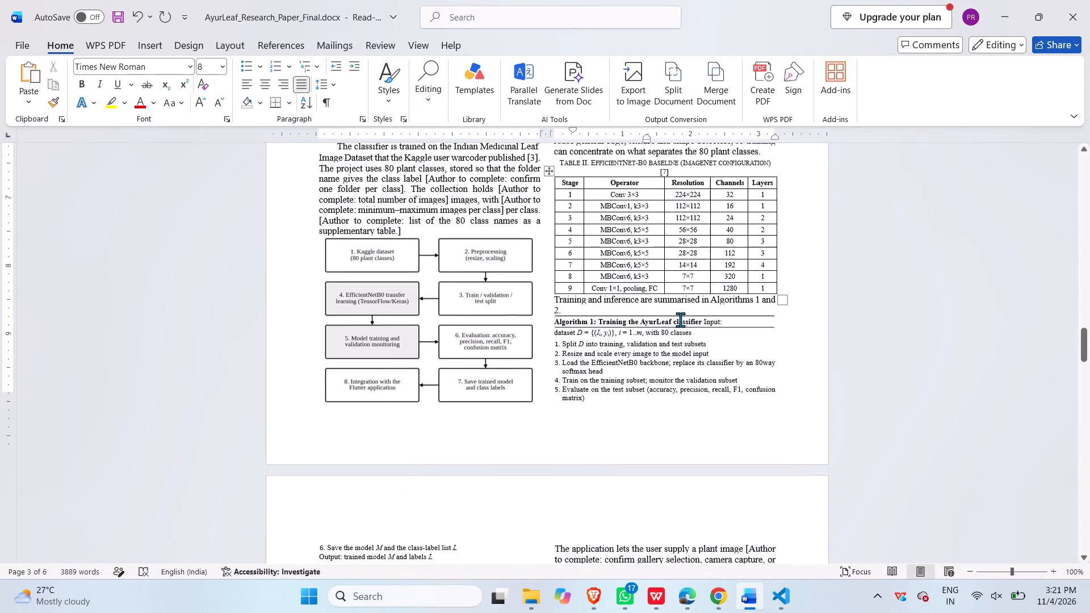
{"action": "scroll", "coordinate": [680, 320], "scroll_direction": "down", "scroll_amount": 2}
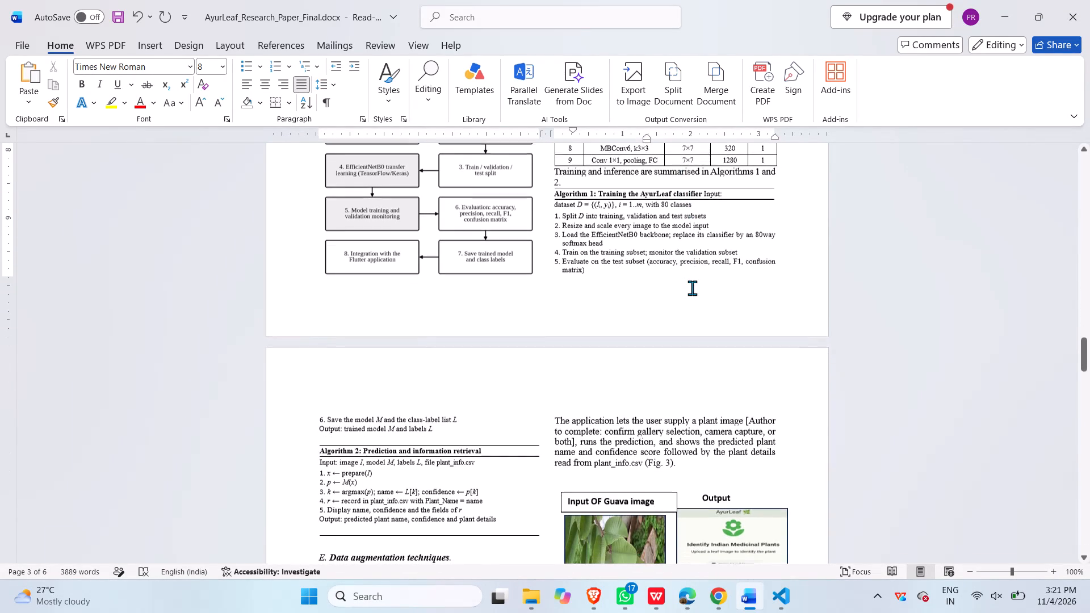
{"action": "scroll", "coordinate": [692, 288], "scroll_direction": "down", "scroll_amount": 2}
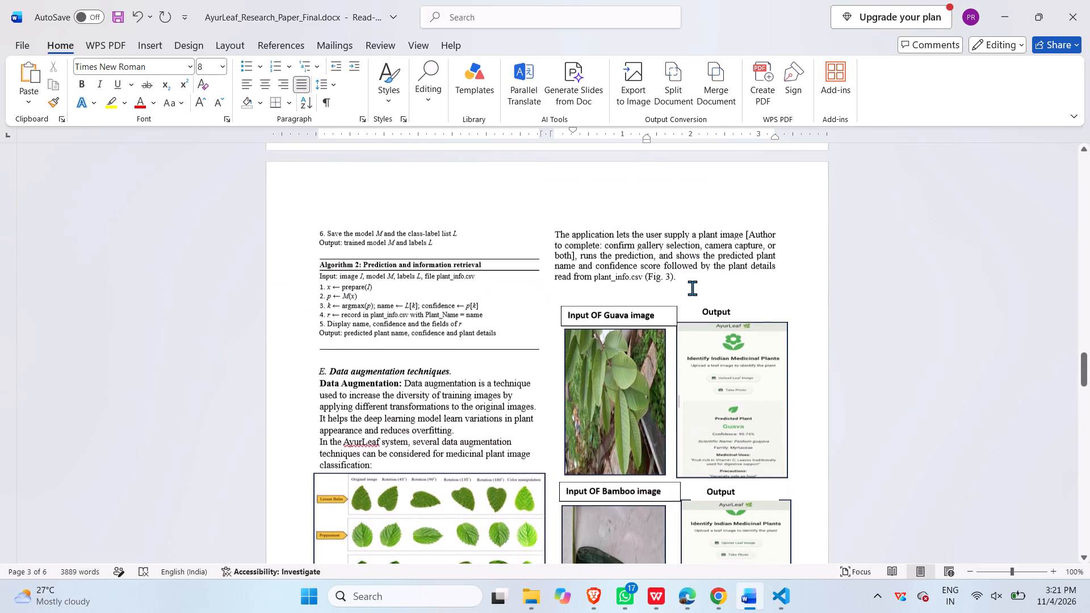
{"action": "scroll", "coordinate": [693, 287], "scroll_direction": "down", "scroll_amount": 1}
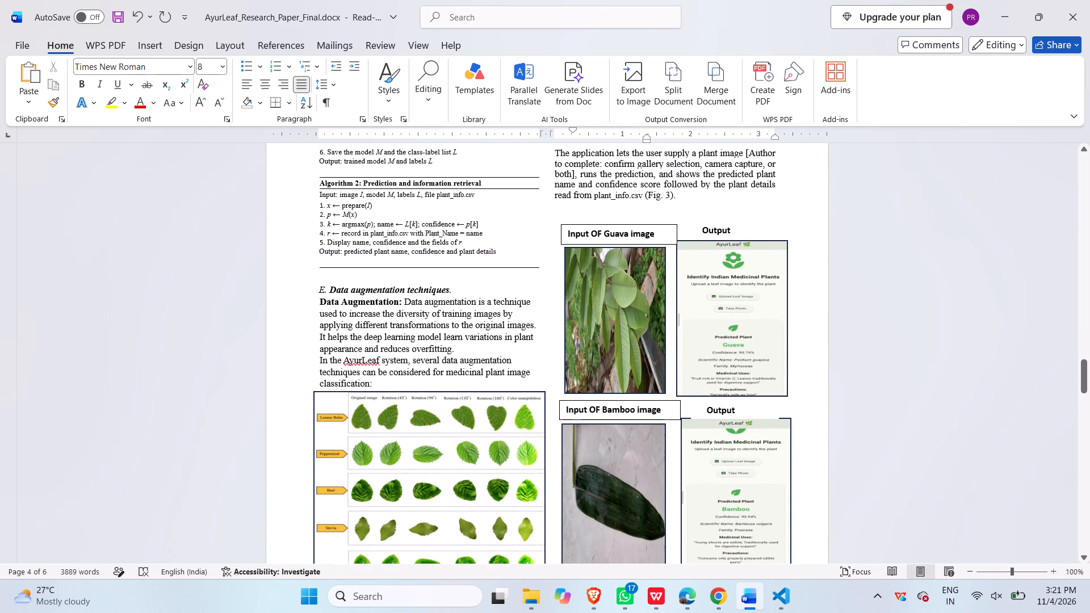
{"action": "left_click_drag", "start_coordinate": [374, 388], "coordinate": [324, 373]}
{"action": "key", "text": "BackSpace"}
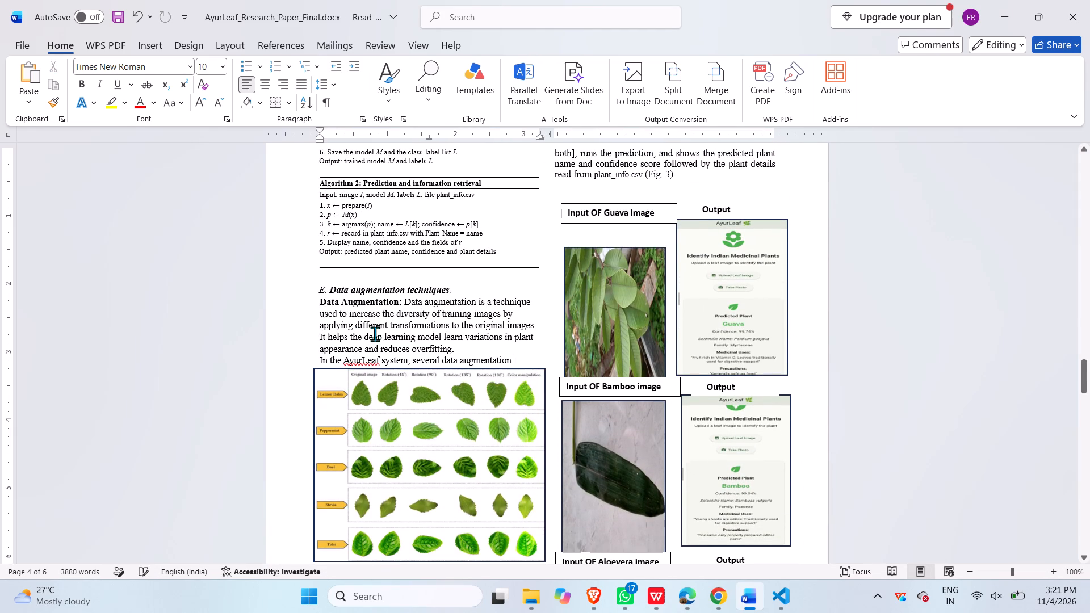
Insert a blank line between the leaf augmentation picture and the V. Implementation and Experimental Setup heading.
{"action": "scroll", "coordinate": [383, 344], "scroll_direction": "down", "scroll_amount": 1}
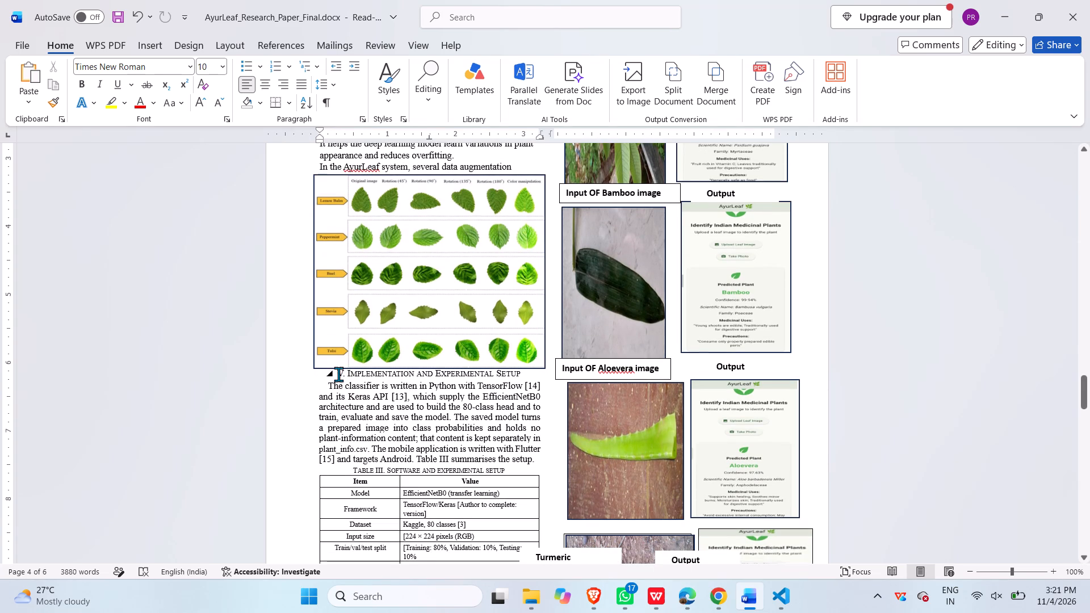
{"action": "left_click", "coordinate": [337, 374]}
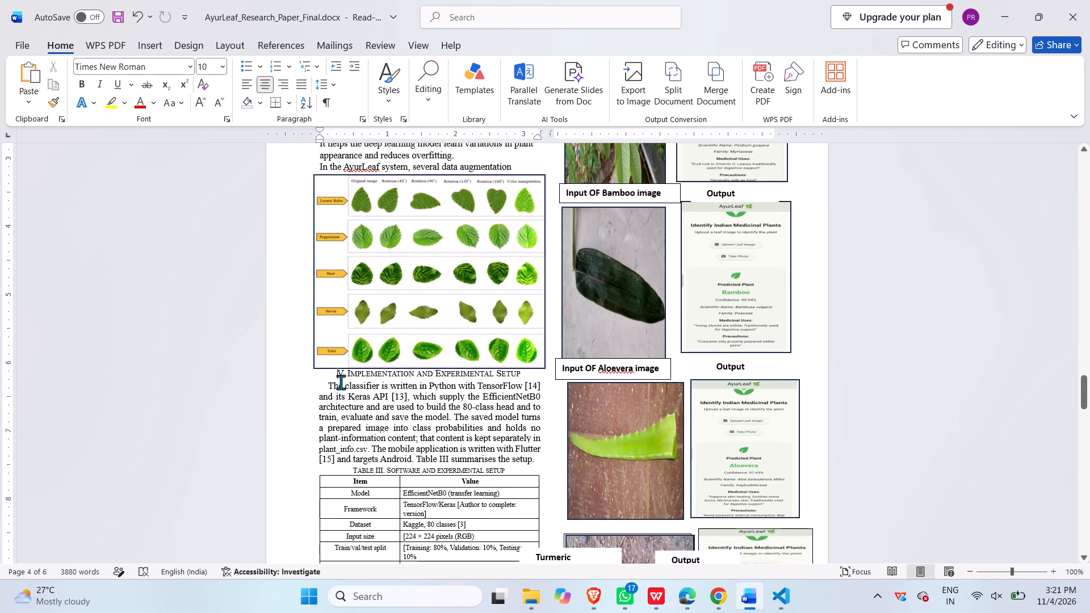
{"action": "key", "text": "Return"}
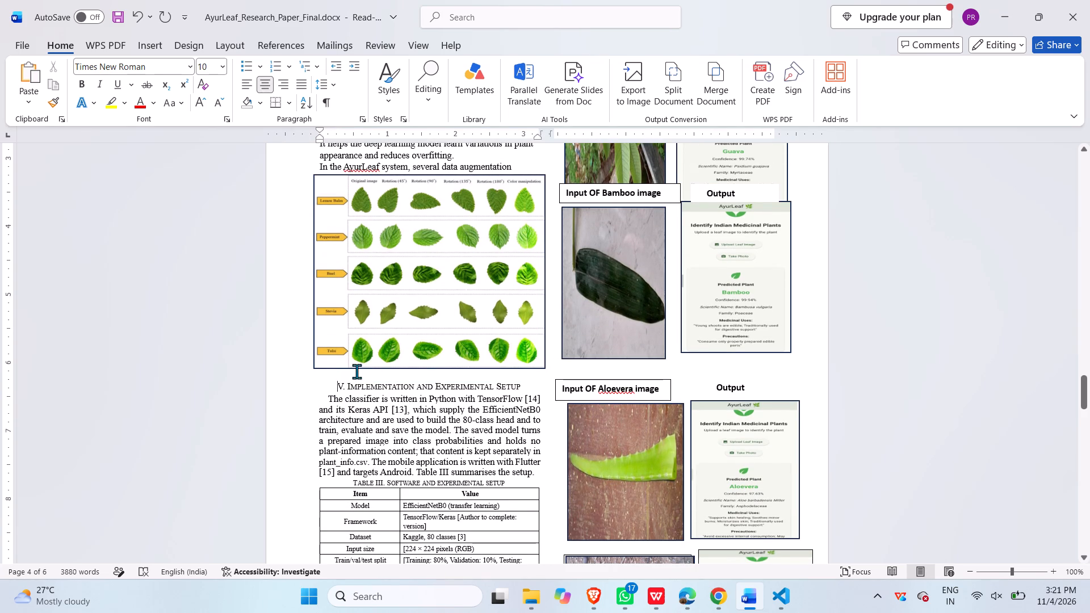
{"action": "left_click", "coordinate": [354, 375]}
Delete the leftover words "were held out]." between the preprocessing picture and the D. EfficientNetB0 and Transfer Learning heading.
{"action": "scroll", "coordinate": [489, 363], "scroll_direction": "up", "scroll_amount": 5}
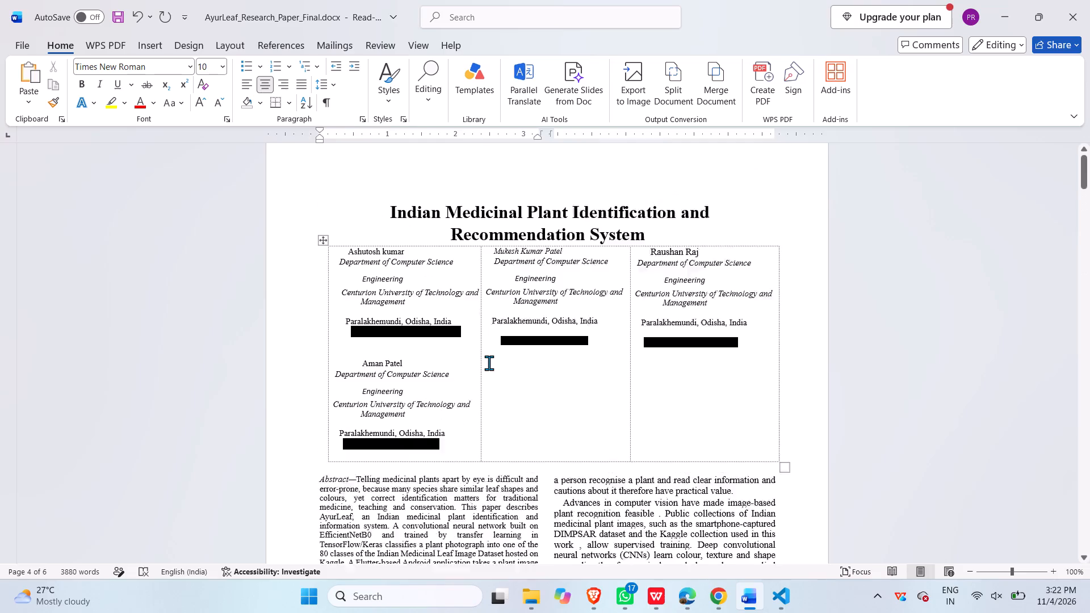
{"action": "scroll", "coordinate": [489, 363], "scroll_direction": "up", "scroll_amount": 1}
{"action": "scroll", "coordinate": [489, 363], "scroll_direction": "down", "scroll_amount": 1}
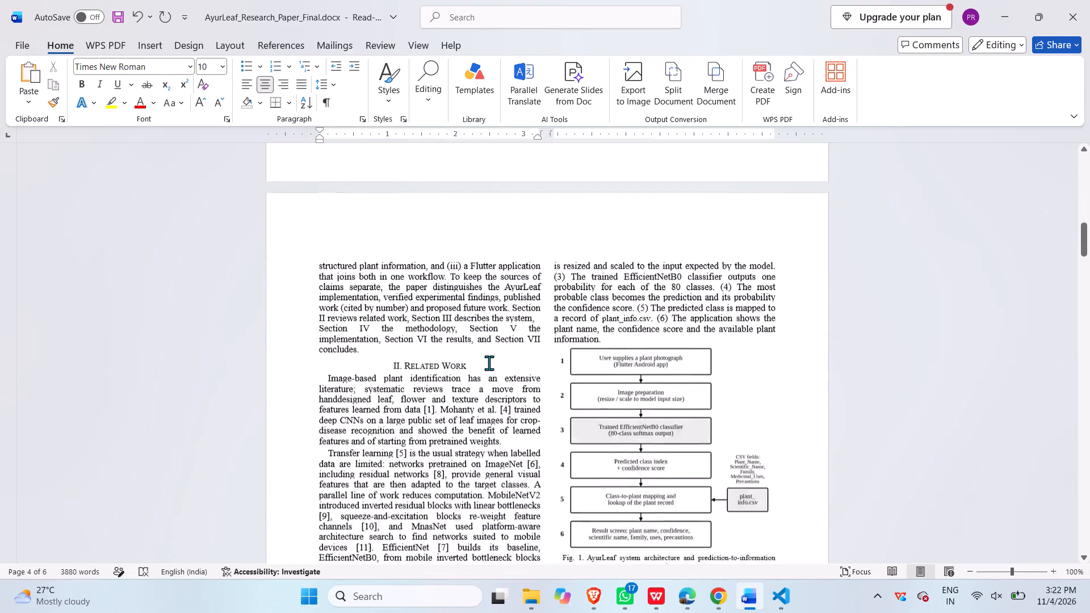
{"action": "scroll", "coordinate": [489, 363], "scroll_direction": "down", "scroll_amount": 3}
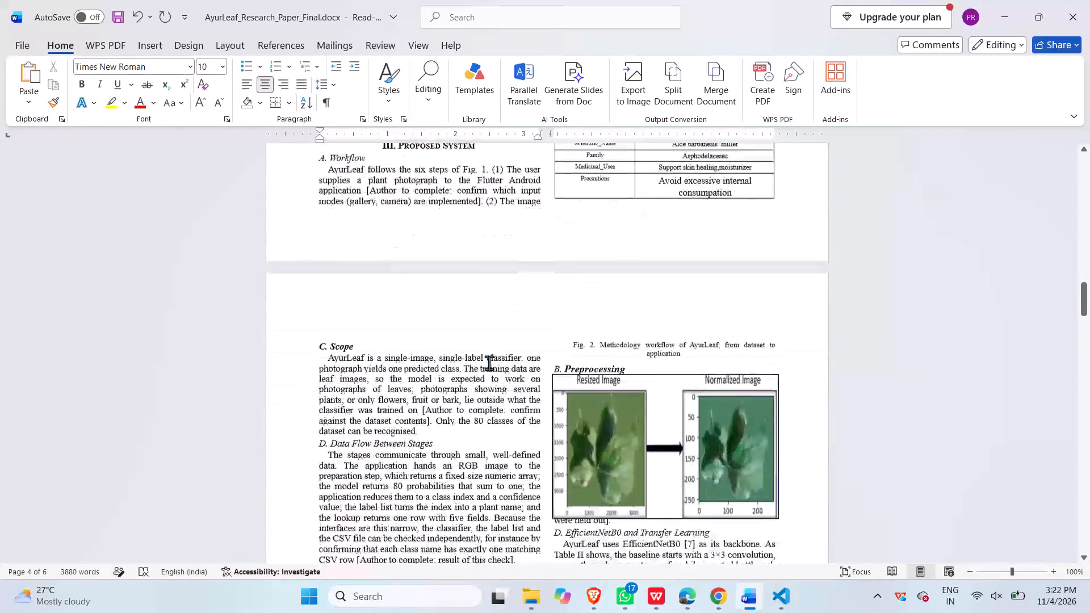
{"action": "scroll", "coordinate": [489, 363], "scroll_direction": "down", "scroll_amount": 2}
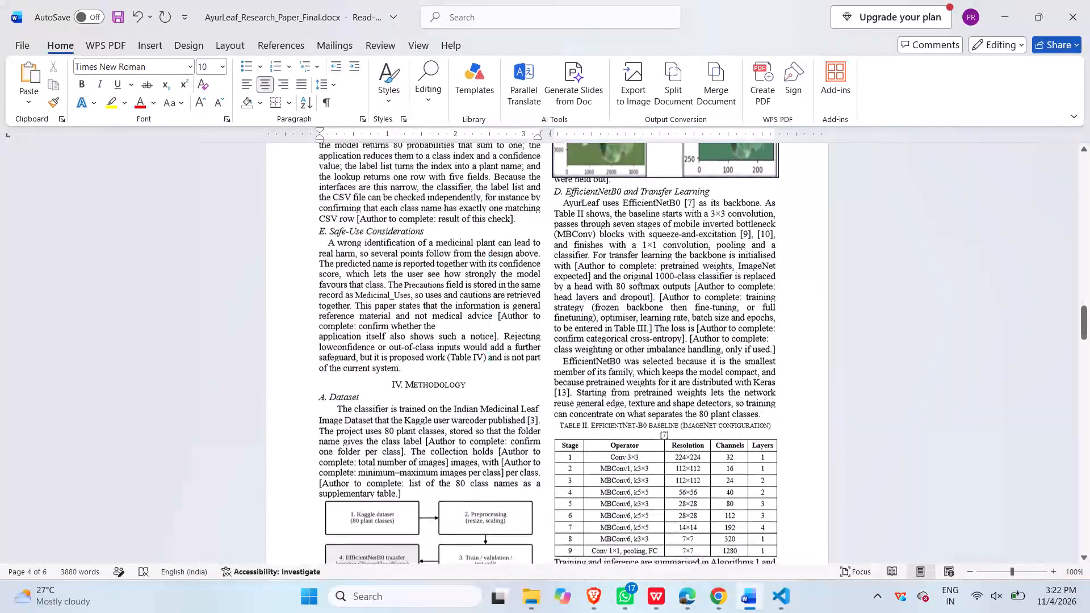
{"action": "scroll", "coordinate": [489, 363], "scroll_direction": "down", "scroll_amount": 1}
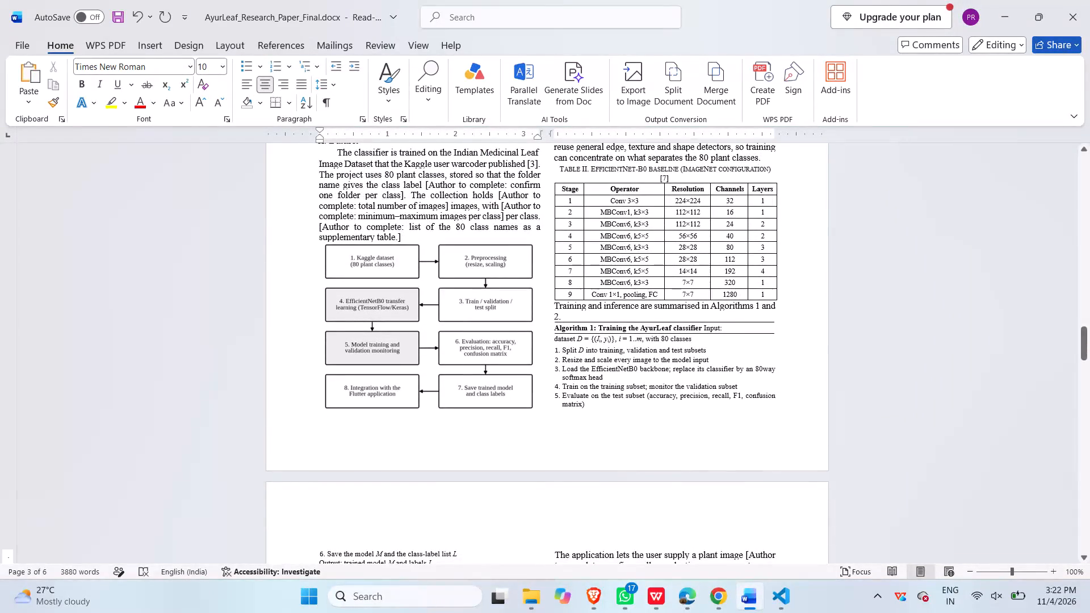
{"action": "scroll", "coordinate": [489, 363], "scroll_direction": "left", "scroll_amount": 1}
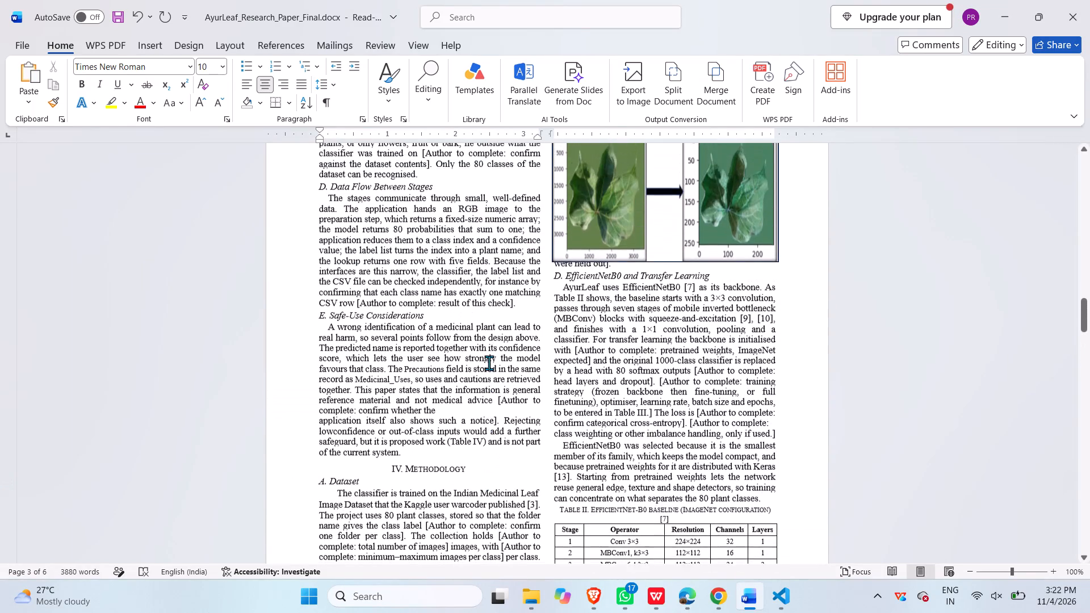
{"action": "scroll", "coordinate": [489, 363], "scroll_direction": "left", "scroll_amount": 4}
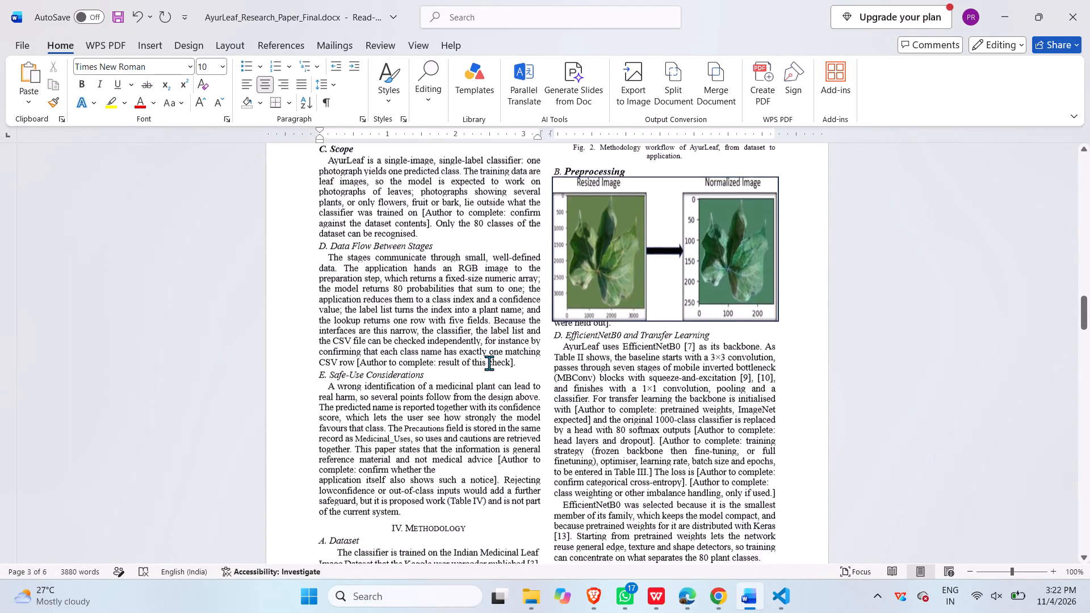
{"action": "scroll", "coordinate": [489, 363], "scroll_direction": "left", "scroll_amount": 1}
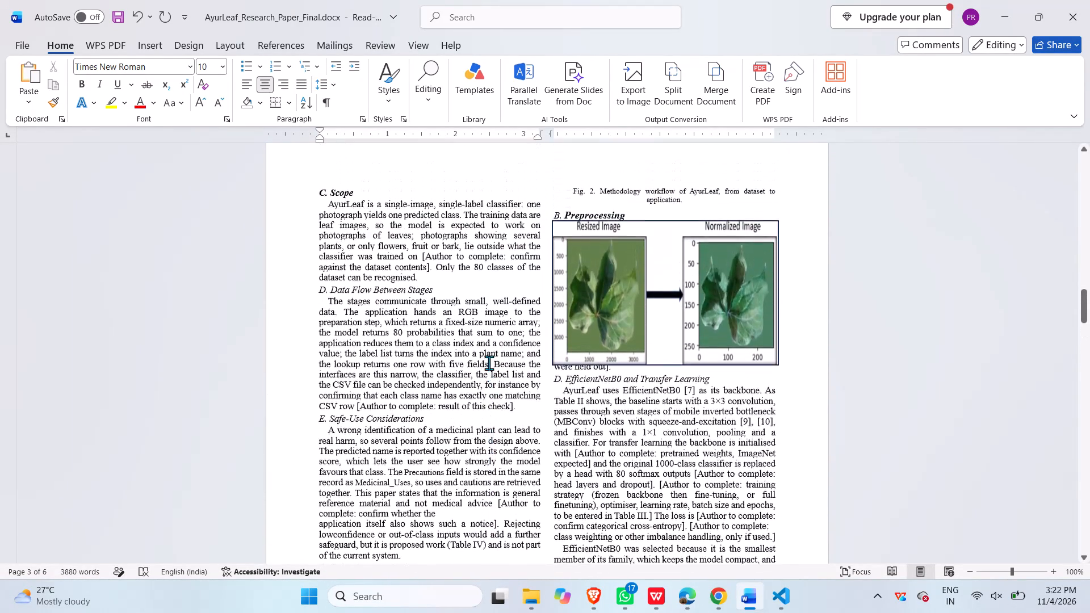
{"action": "scroll", "coordinate": [489, 363], "scroll_direction": "left", "scroll_amount": 1}
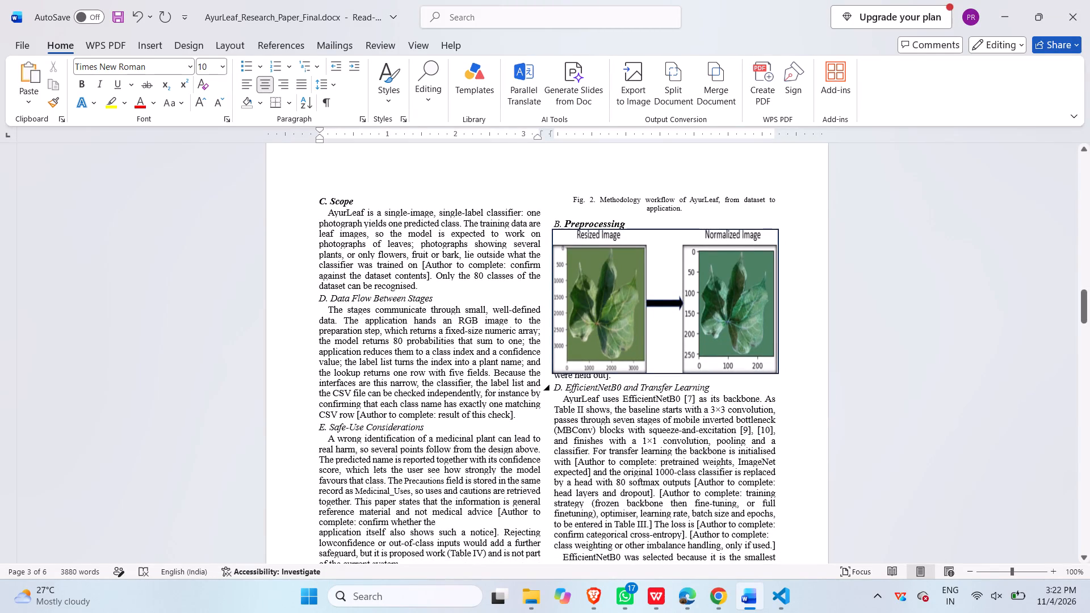
{"action": "left_click_drag", "start_coordinate": [555, 379], "coordinate": [609, 380]}
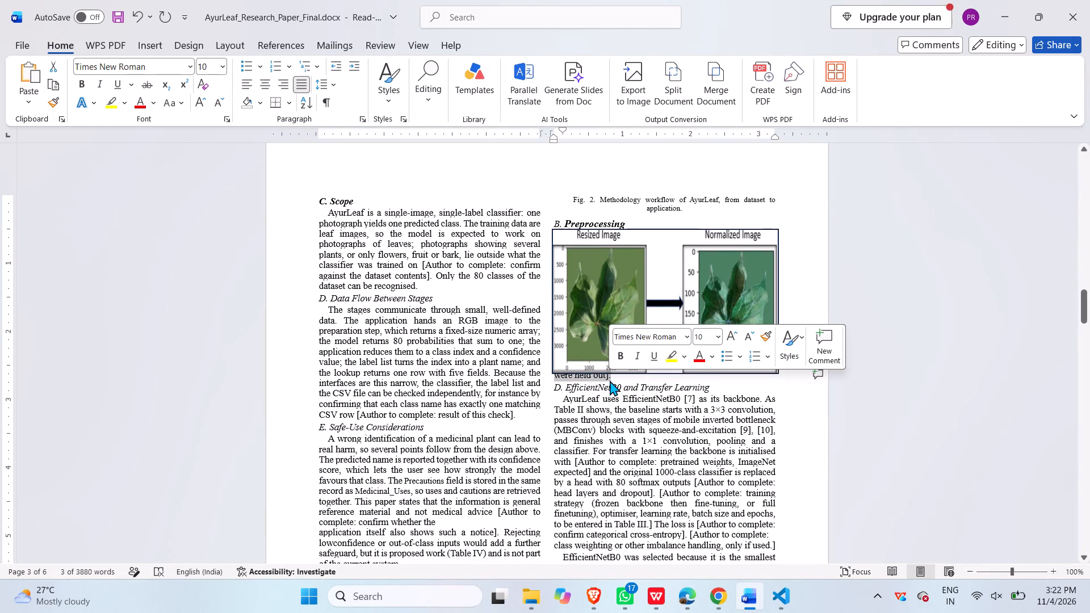
{"action": "key", "text": "BackSpace"}
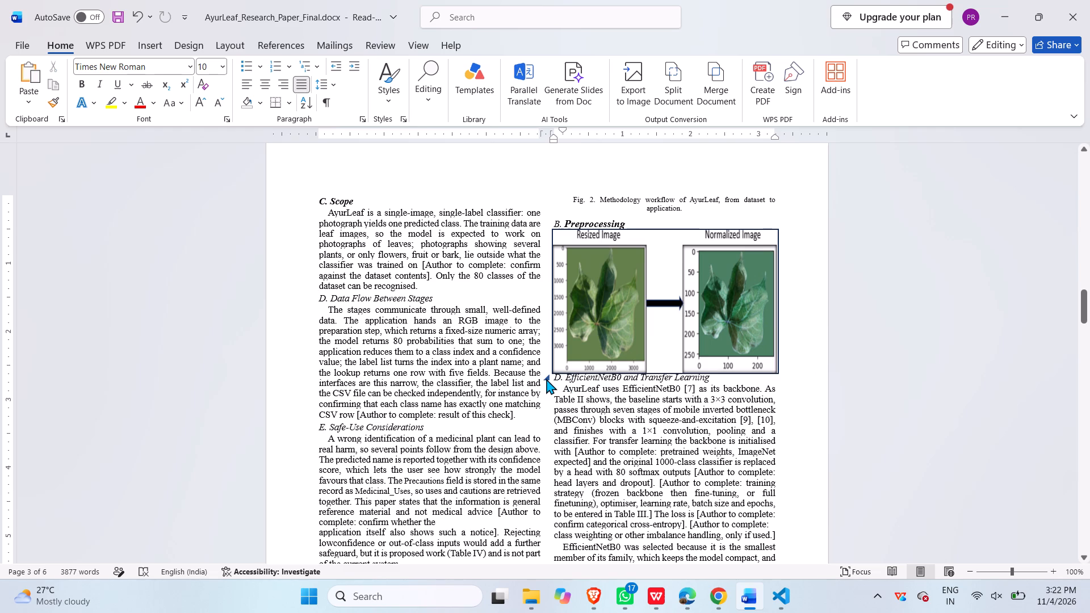
Insert a blank line above the D. EfficientNetB0 and Transfer Learning heading.
{"action": "left_click", "coordinate": [554, 379]}
{"action": "key", "text": "Return"}
Examine the layout of the following pages, through the implemented features and example predictions tables.
{"action": "scroll", "coordinate": [582, 399], "scroll_direction": "down", "scroll_amount": 2}
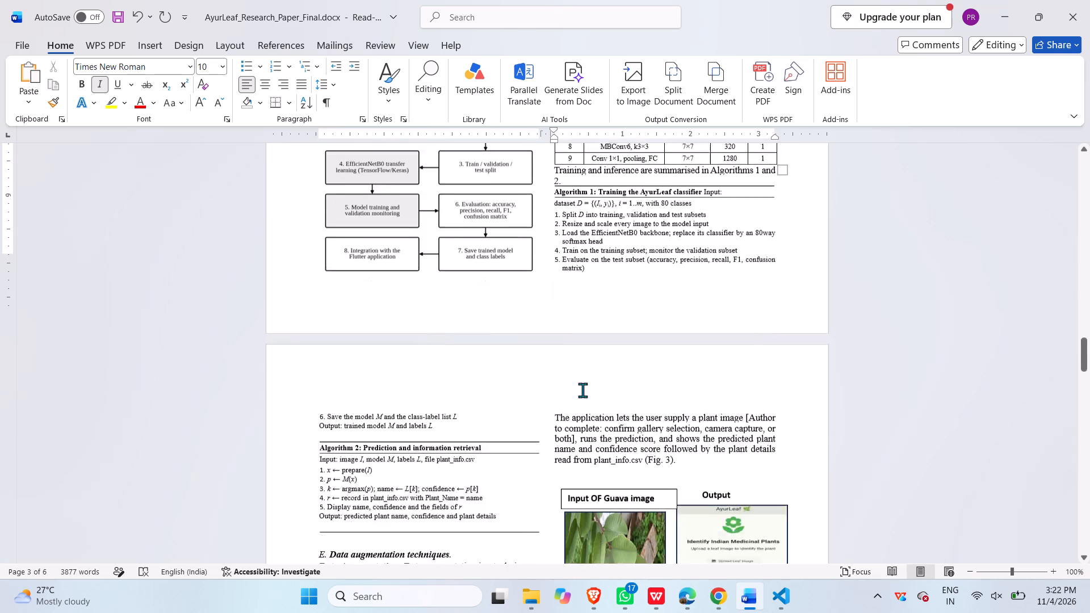
{"action": "scroll", "coordinate": [582, 390], "scroll_direction": "down", "scroll_amount": 4}
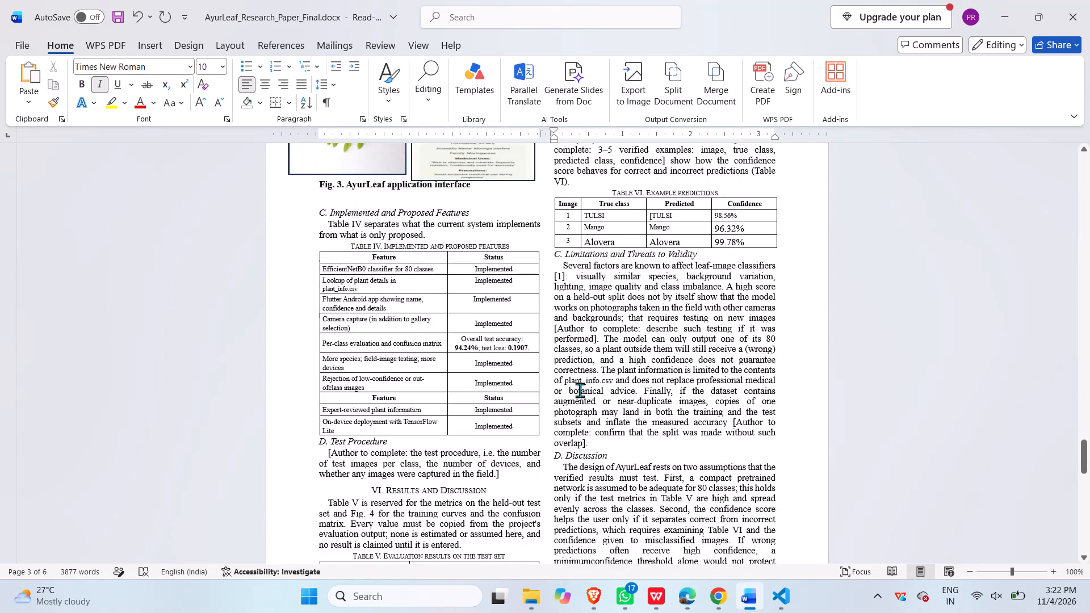
{"action": "scroll", "coordinate": [579, 390], "scroll_direction": "up", "scroll_amount": 5}
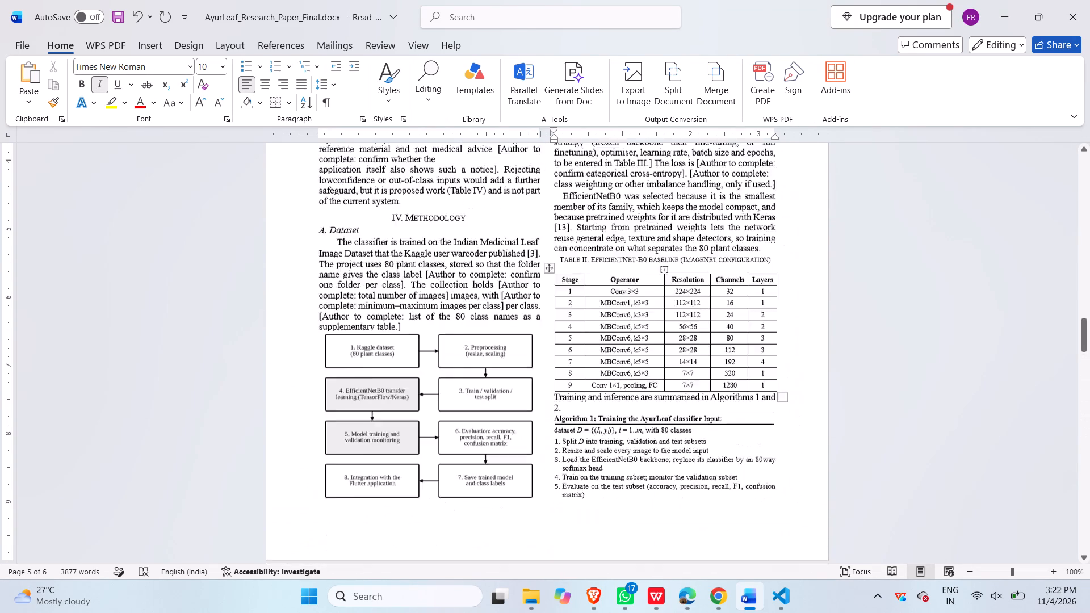
{"action": "scroll", "coordinate": [579, 390], "scroll_direction": "up", "scroll_amount": 1}
Draw a text box about 3.01" wide and 0.12" high just below the preprocessing picture.
{"action": "left_click", "coordinate": [578, 380]}
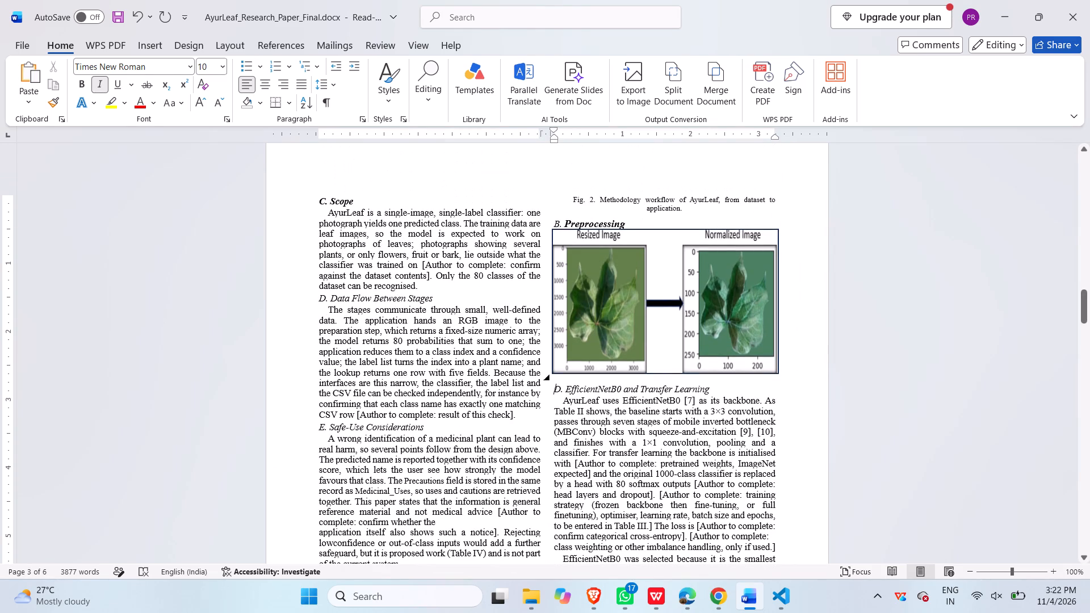
{"action": "left_click", "coordinate": [151, 46]}
{"action": "left_click", "coordinate": [706, 68]}
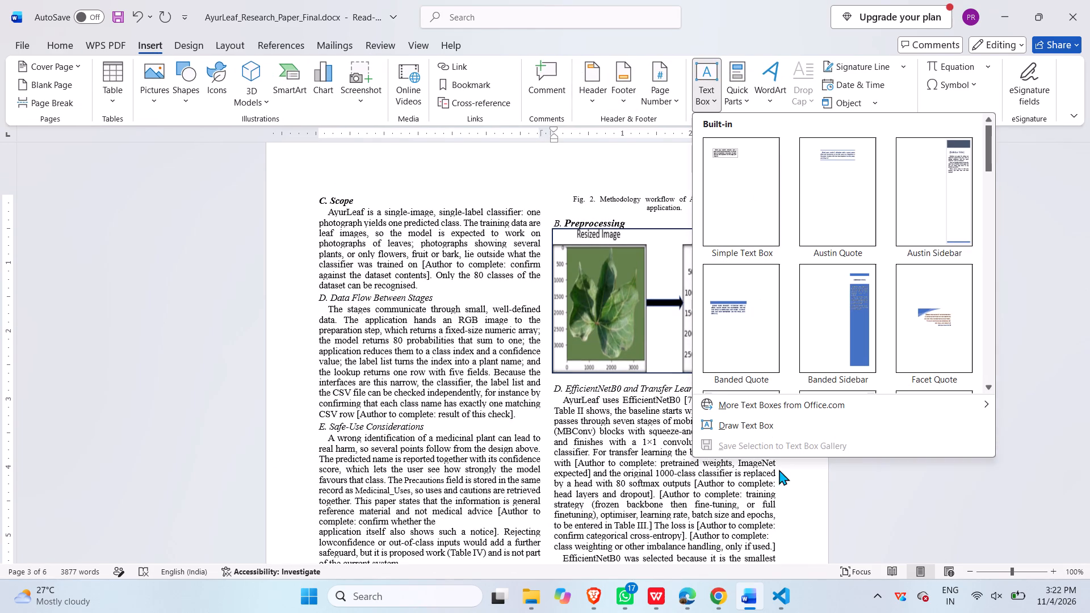
{"action": "left_click", "coordinate": [759, 429]}
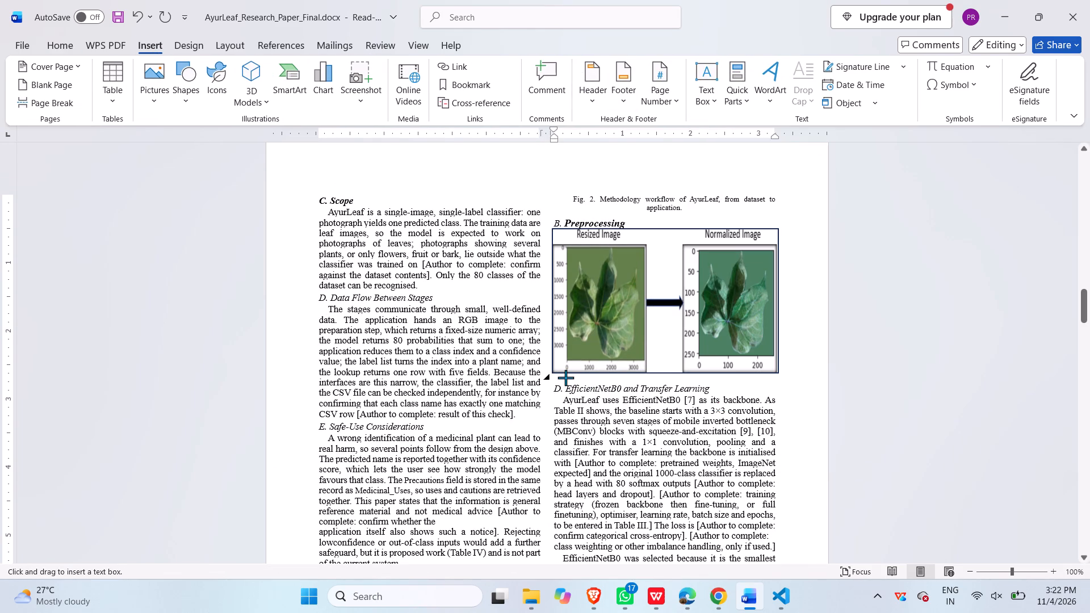
{"action": "left_click_drag", "start_coordinate": [565, 377], "coordinate": [740, 387]}
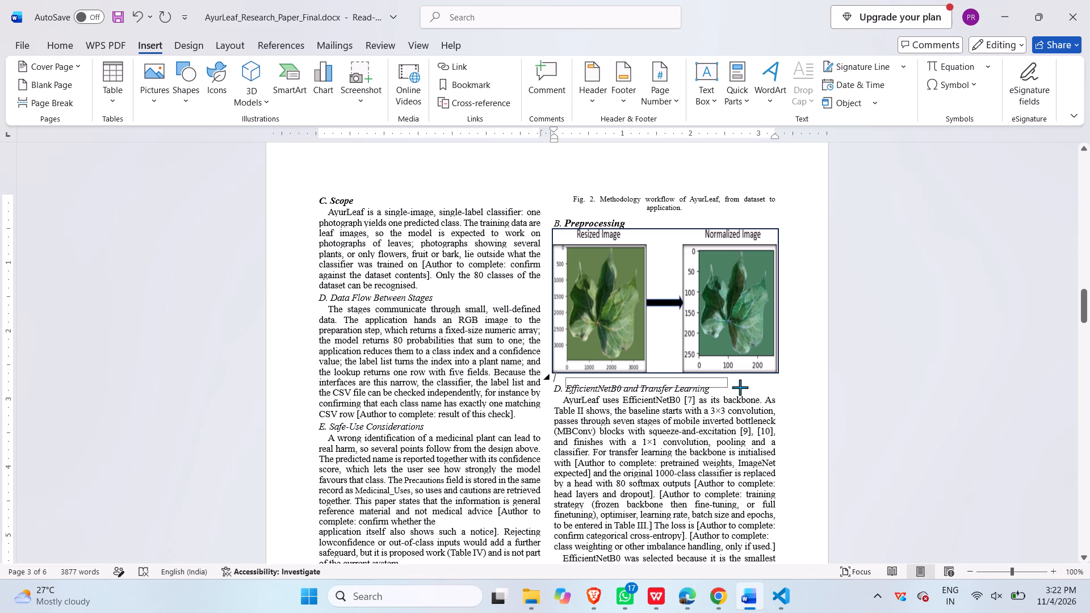
{"action": "left_click_drag", "start_coordinate": [740, 387], "coordinate": [770, 385]}
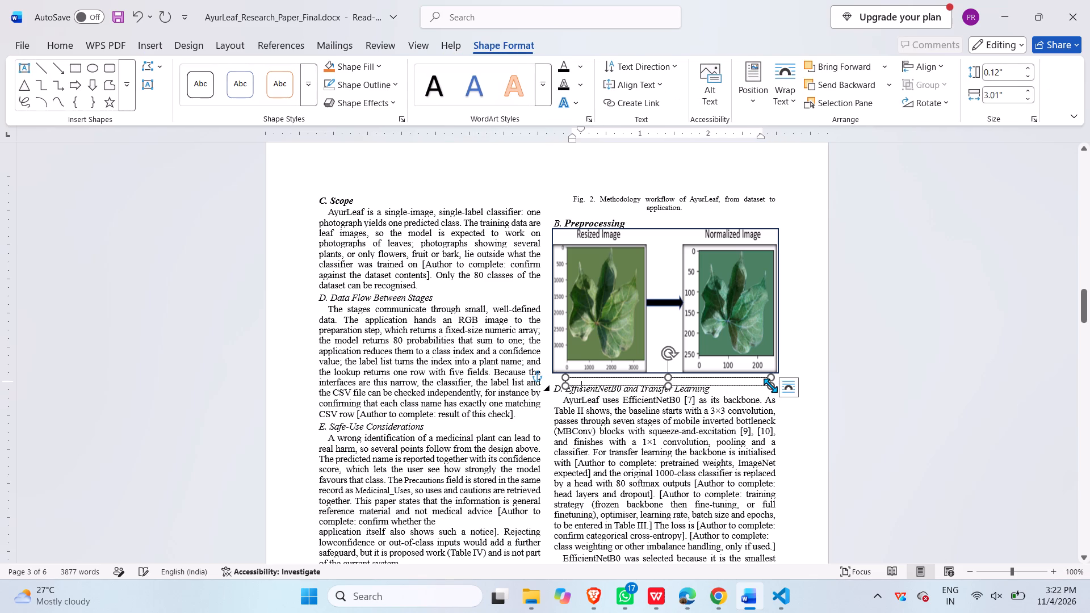
Insert another blank line directly before the D. EfficientNetB0 and Transfer Learning heading, below the new text box.
{"action": "left_click", "coordinate": [555, 391]}
{"action": "key", "text": "Return"}
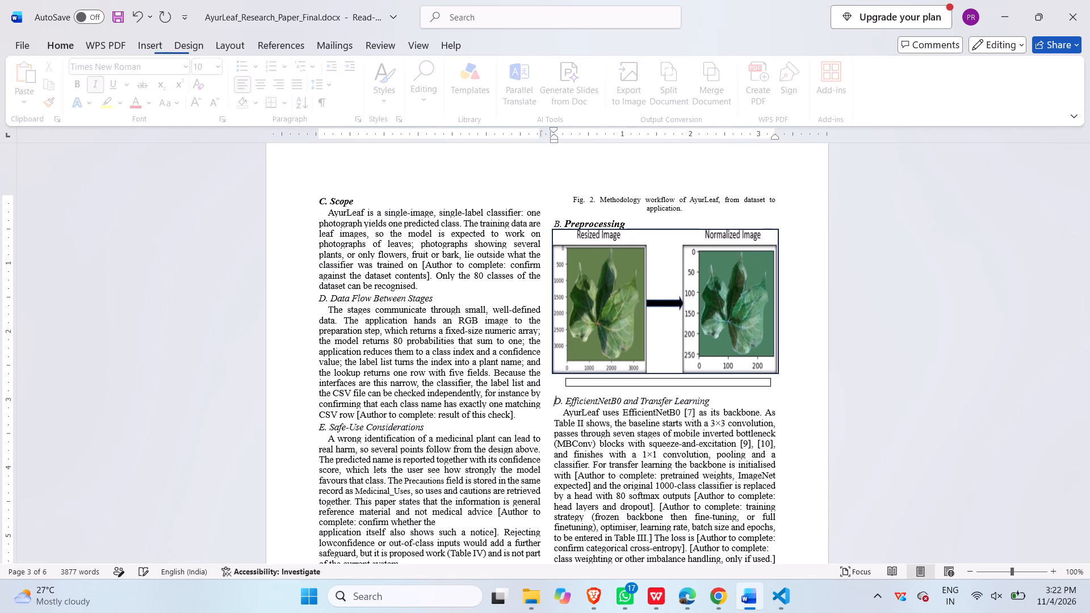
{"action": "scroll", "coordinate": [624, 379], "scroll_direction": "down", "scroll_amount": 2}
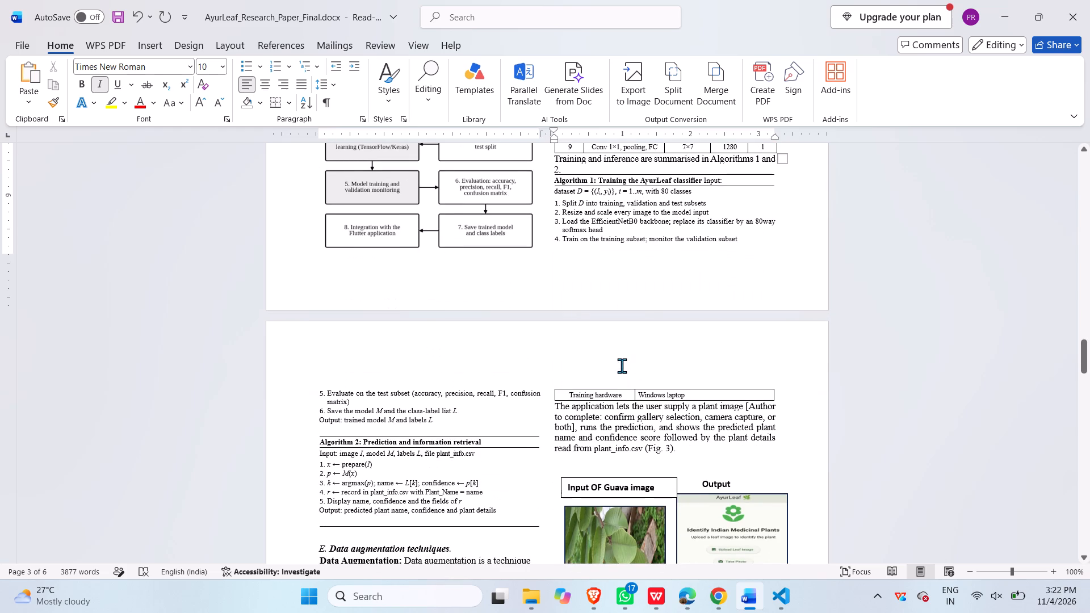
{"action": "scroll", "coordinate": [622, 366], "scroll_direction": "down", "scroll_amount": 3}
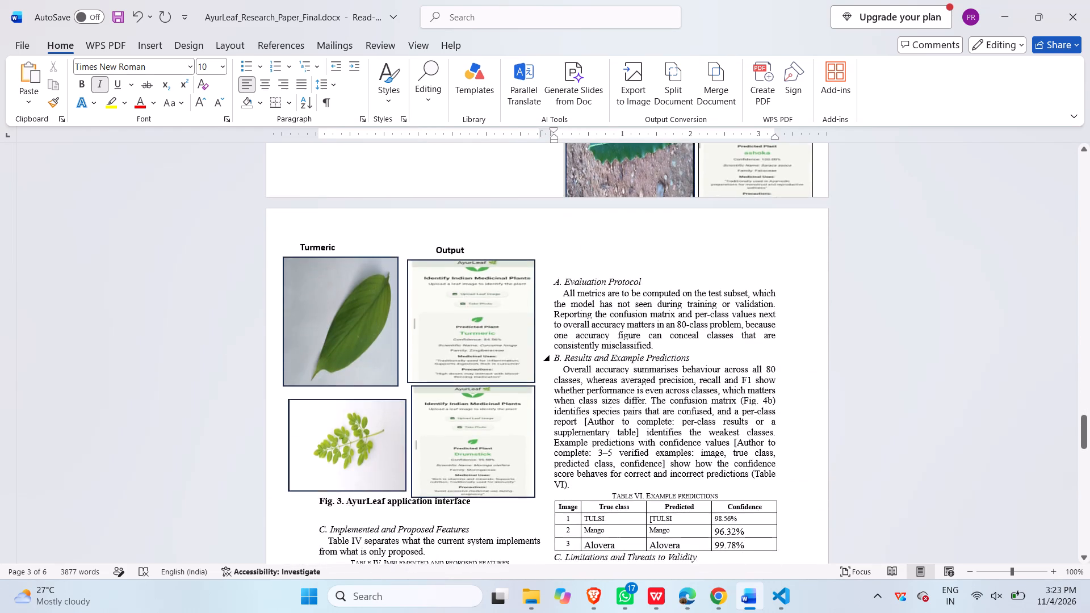
Delete the entire Training hardware row that spills over above the paragraph about supplying a plant image.
{"action": "scroll", "coordinate": [621, 359], "scroll_direction": "up", "scroll_amount": 1}
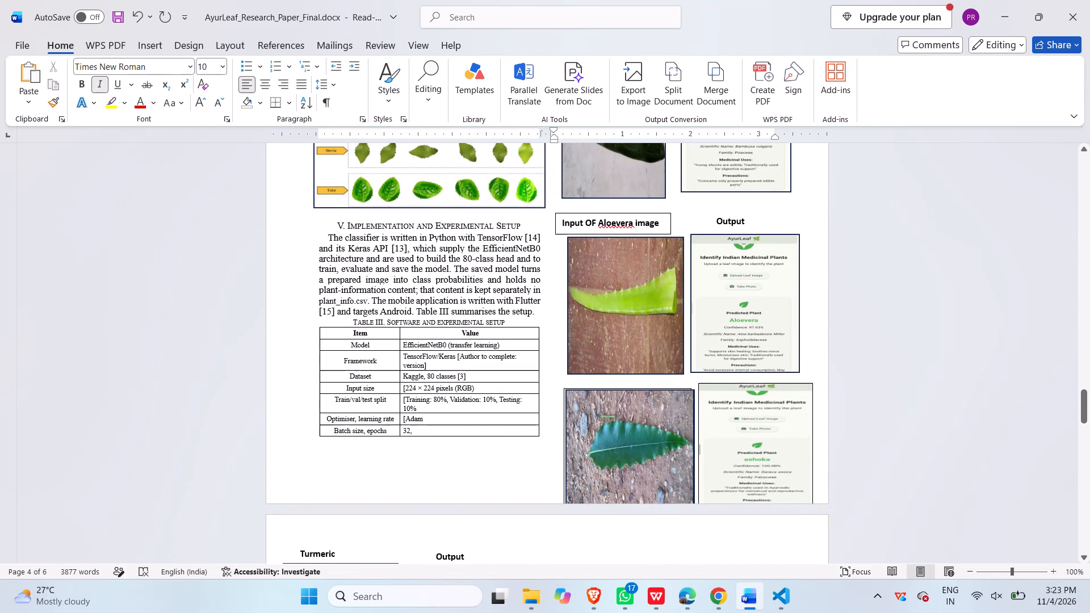
{"action": "scroll", "coordinate": [614, 367], "scroll_direction": "up", "scroll_amount": 2}
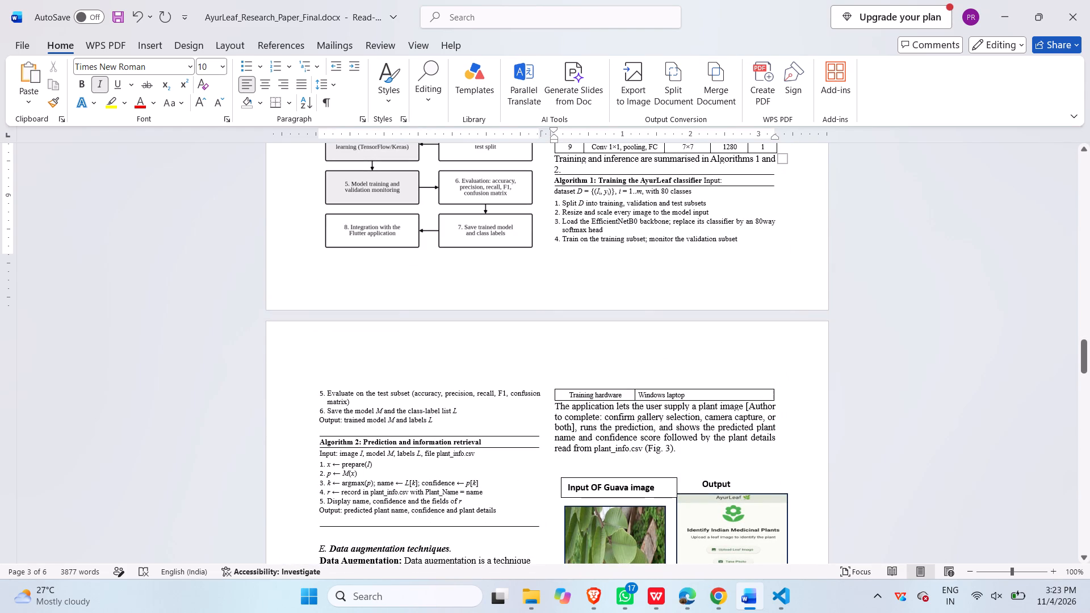
{"action": "left_click_drag", "start_coordinate": [772, 394], "coordinate": [759, 401]}
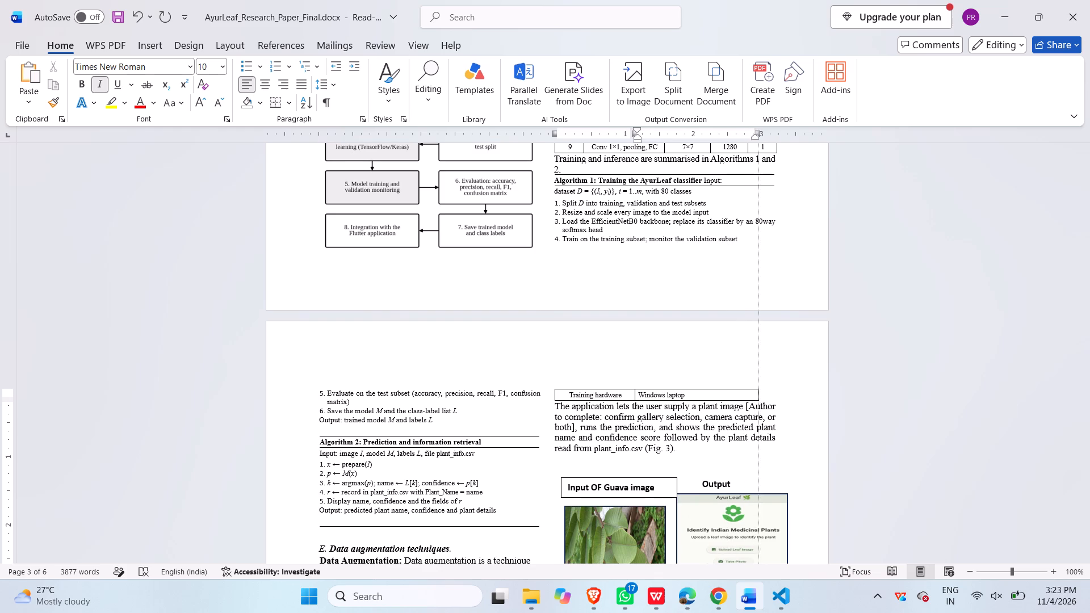
{"action": "left_click_drag", "start_coordinate": [759, 401], "coordinate": [760, 401]}
{"action": "left_click", "coordinate": [582, 392]}
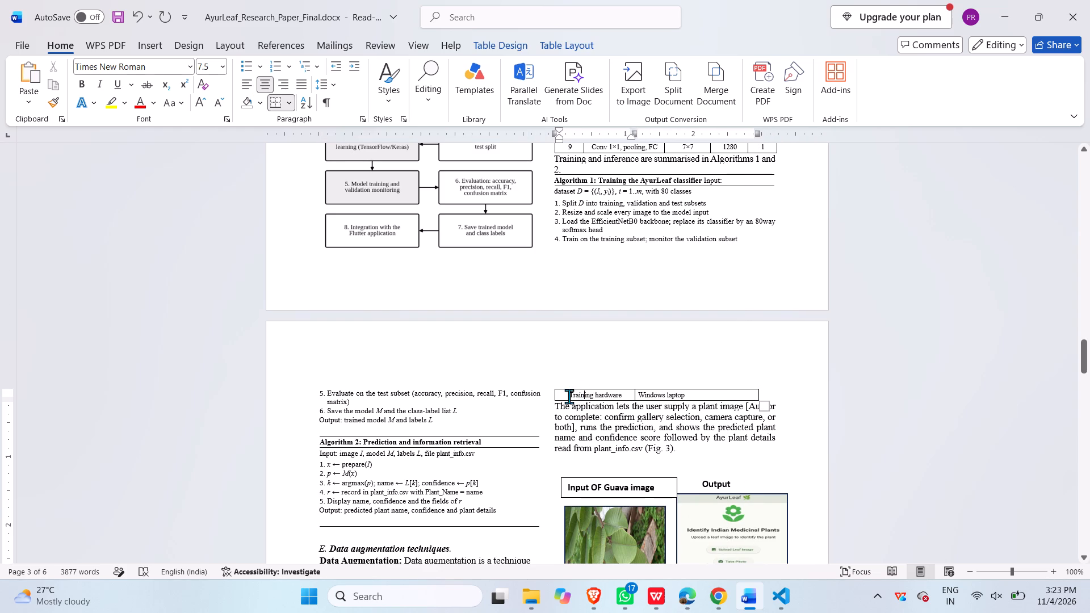
{"action": "left_click", "coordinate": [567, 396]}
{"action": "left_click_drag", "start_coordinate": [557, 394], "coordinate": [653, 392]}
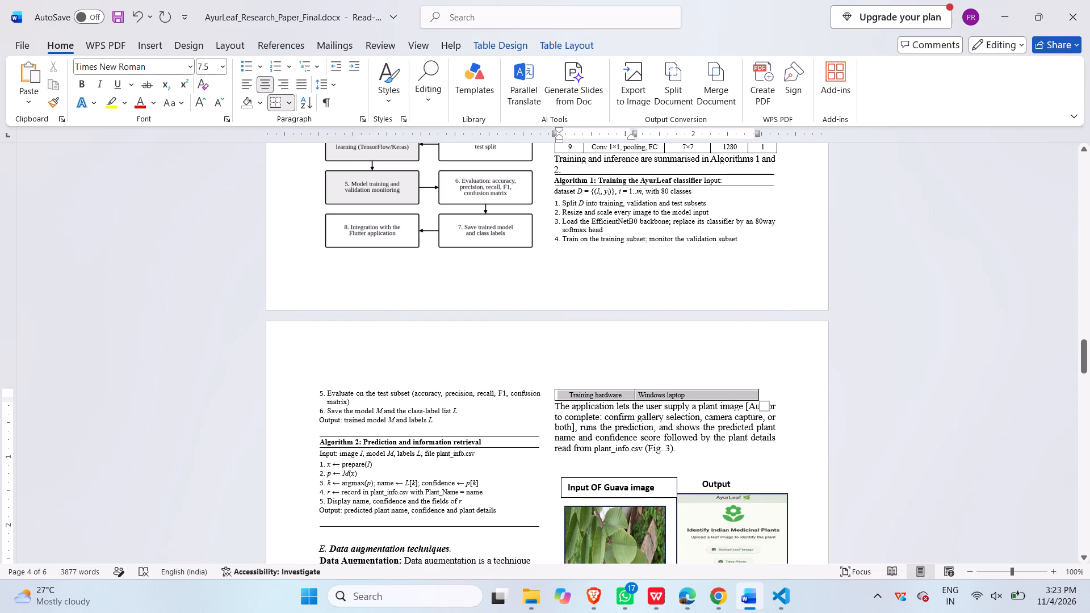
{"action": "left_click_drag", "start_coordinate": [653, 392], "coordinate": [670, 392]}
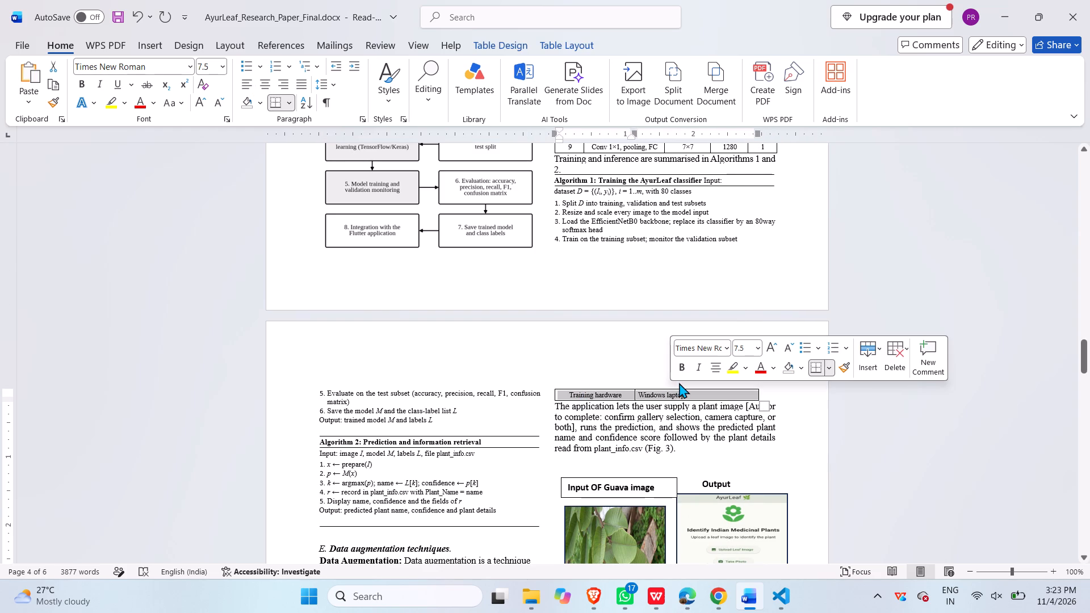
{"action": "key", "text": "BackSpace"}
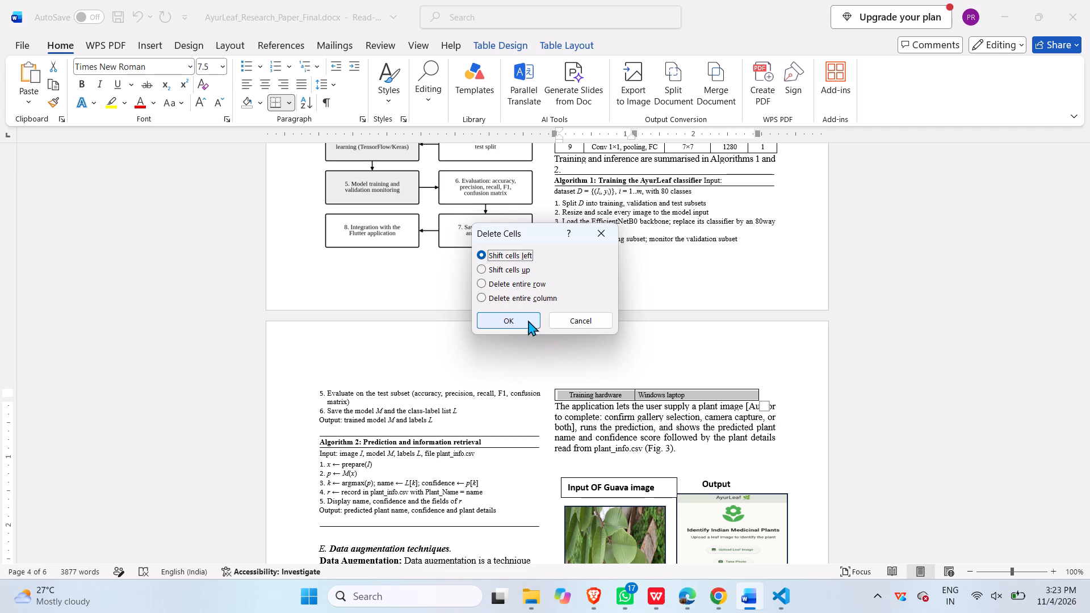
{"action": "left_click", "coordinate": [485, 285]}
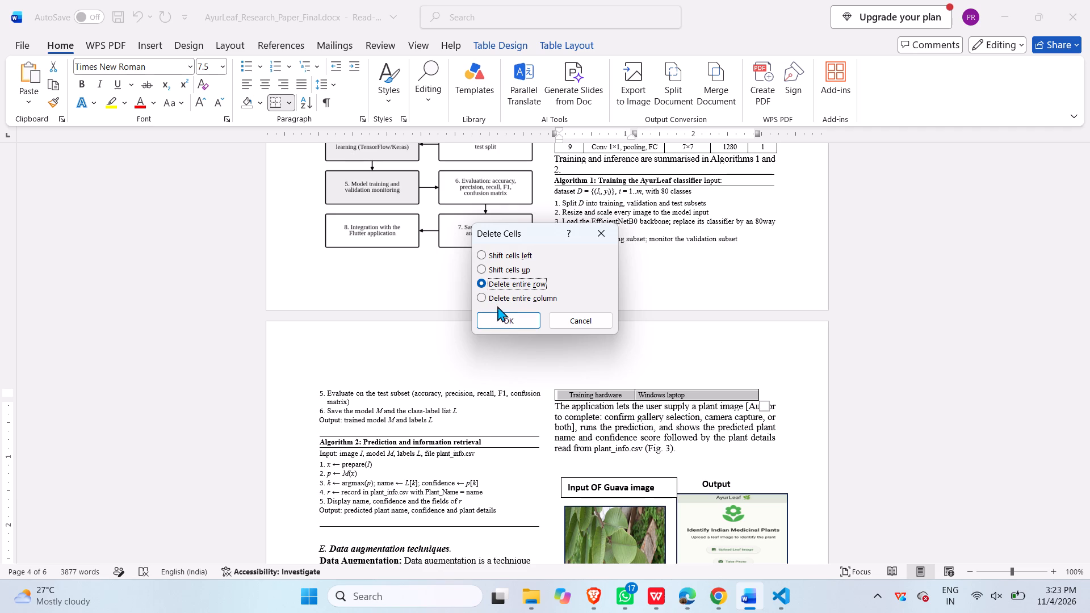
{"action": "left_click", "coordinate": [504, 320]}
Extend the top edge of the guava leaf picture up to its "Input OF Guava image" label.
{"action": "scroll", "coordinate": [602, 387], "scroll_direction": "down", "scroll_amount": 1}
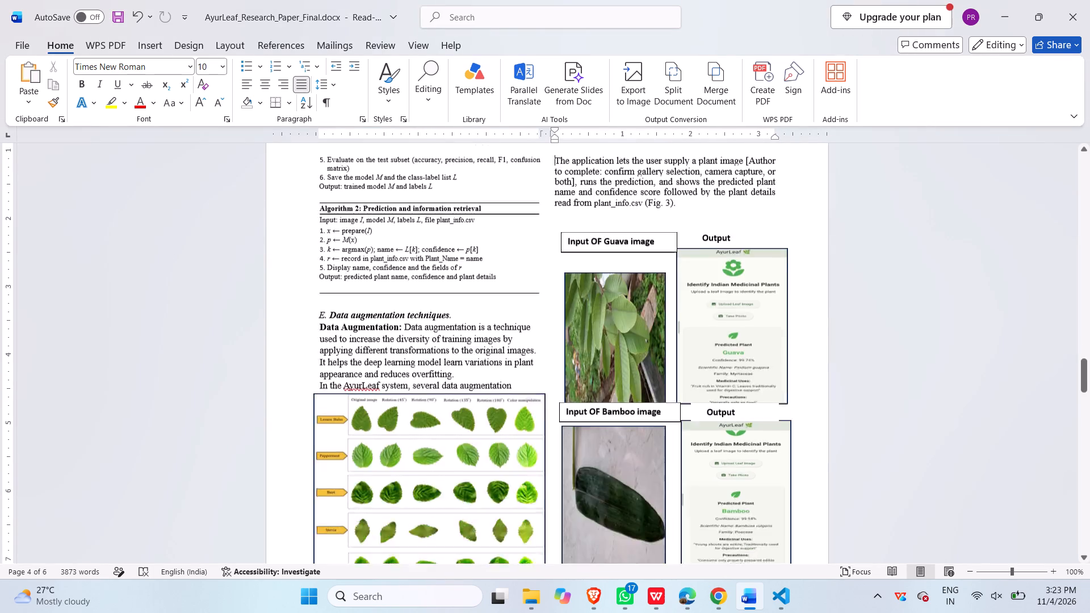
{"action": "scroll", "coordinate": [601, 383], "scroll_direction": "down", "scroll_amount": 2}
{"action": "scroll", "coordinate": [596, 360], "scroll_direction": "up", "scroll_amount": 2}
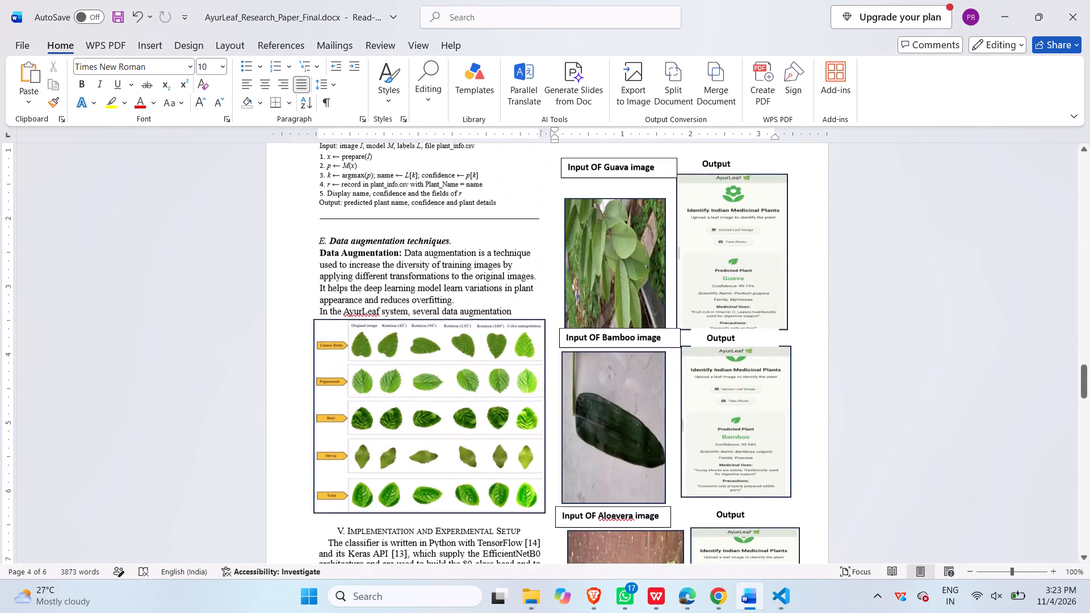
{"action": "scroll", "coordinate": [596, 360], "scroll_direction": "up", "scroll_amount": 1}
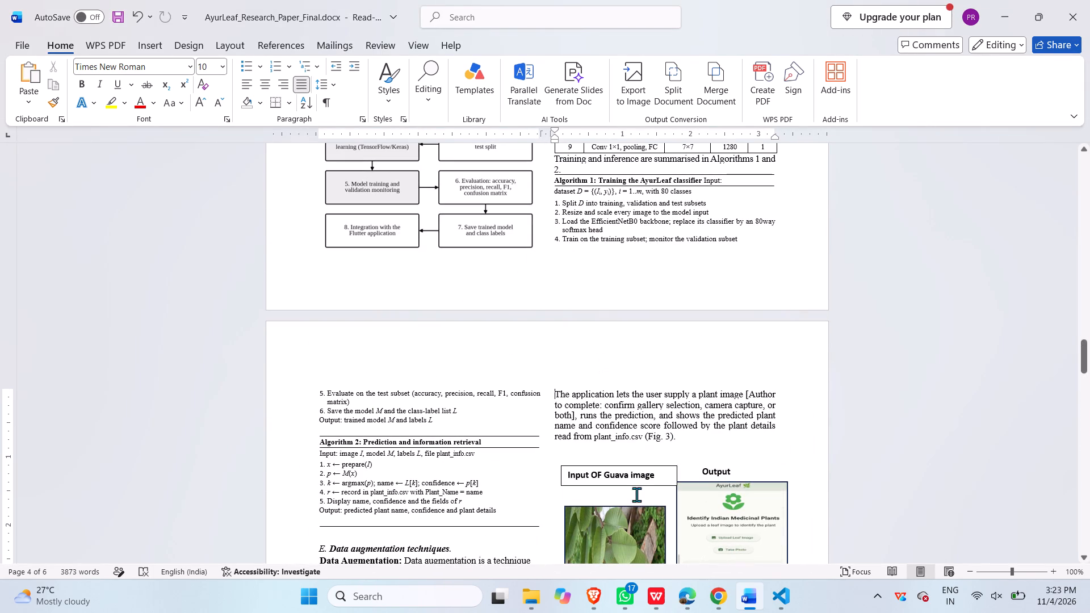
{"action": "left_click", "coordinate": [621, 511]}
{"action": "left_click_drag", "start_coordinate": [614, 509], "coordinate": [614, 505]}
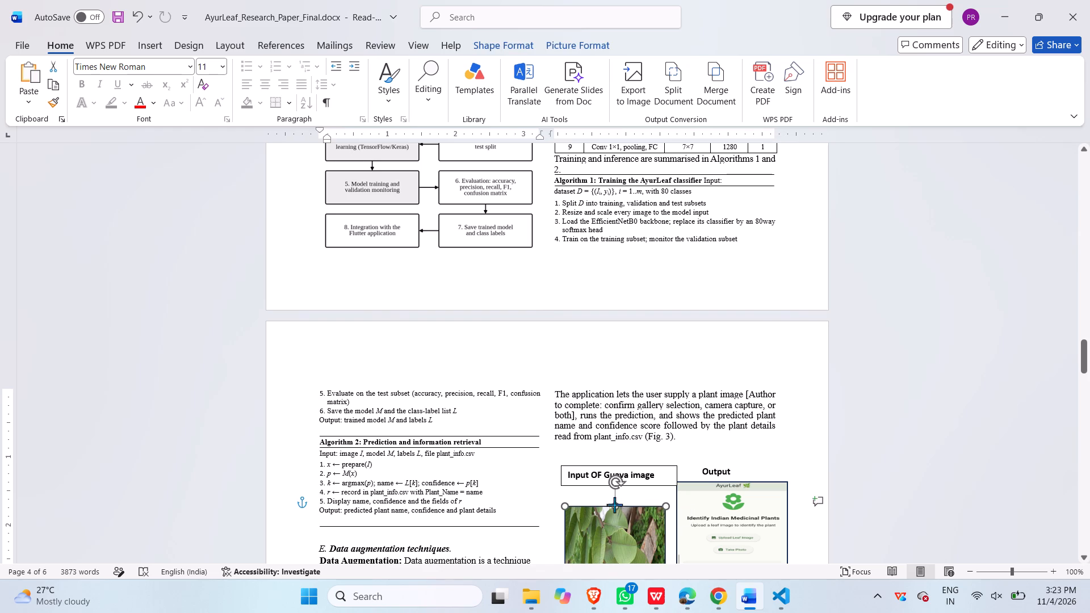
{"action": "left_click_drag", "start_coordinate": [614, 505], "coordinate": [621, 485]}
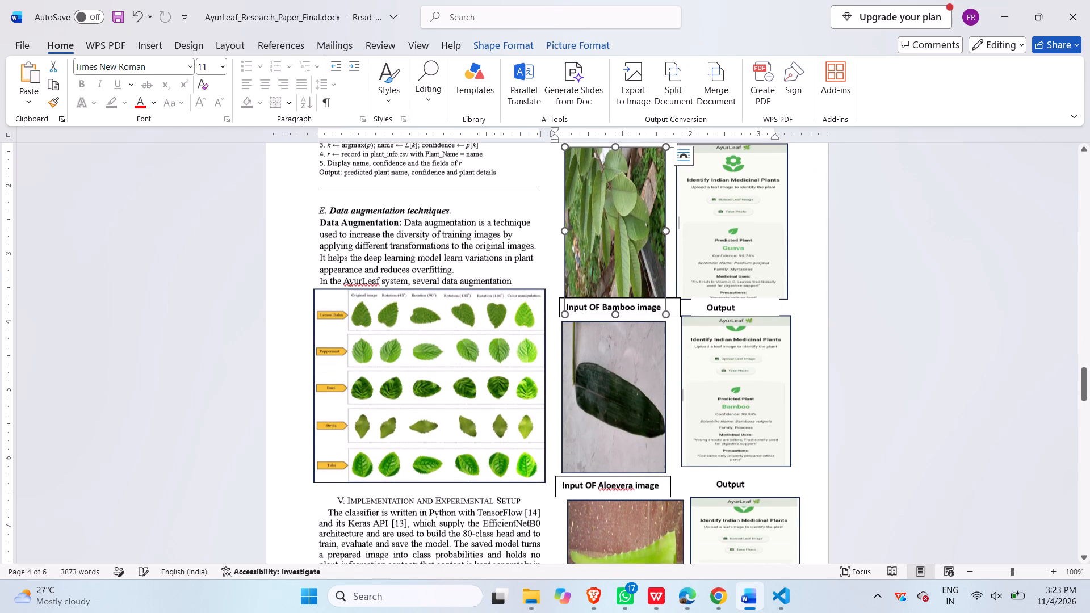
Increase the height of the empty text box below the preprocessing picture, extending it down to just above the D. EfficientNetB0 heading.
{"action": "scroll", "coordinate": [686, 416], "scroll_direction": "down", "scroll_amount": 2}
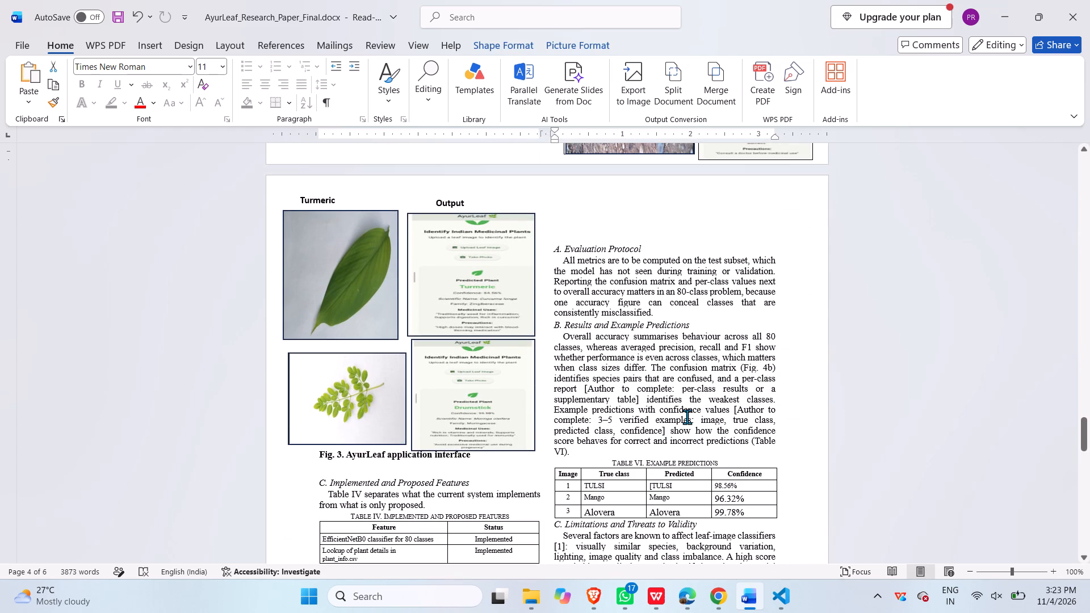
{"action": "scroll", "coordinate": [687, 417], "scroll_direction": "up", "scroll_amount": 2}
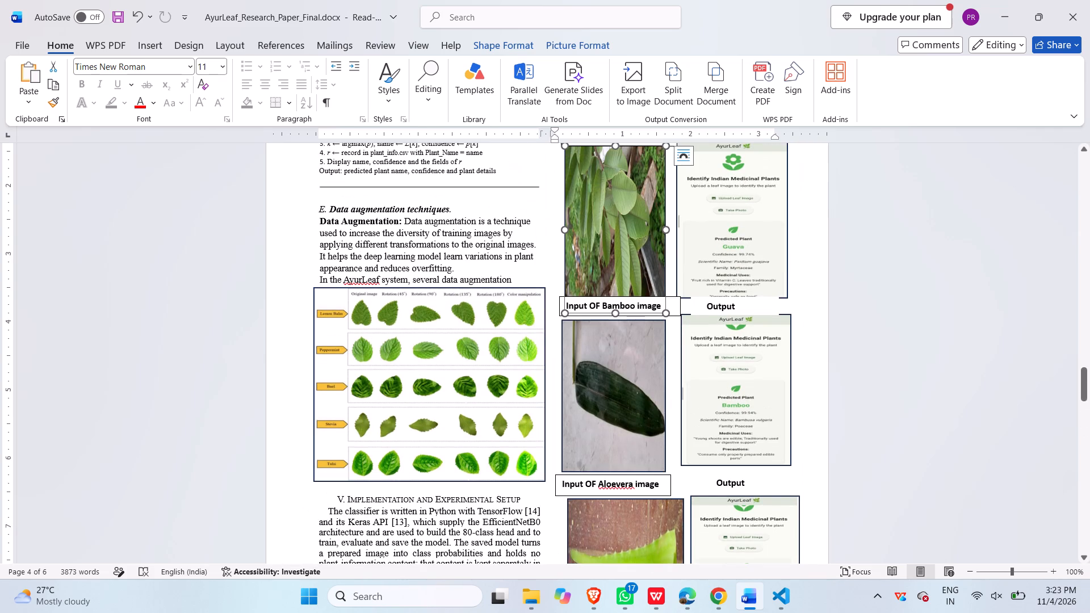
{"action": "scroll", "coordinate": [687, 417], "scroll_direction": "up", "scroll_amount": 1}
{"action": "scroll", "coordinate": [626, 416], "scroll_direction": "up", "scroll_amount": 1}
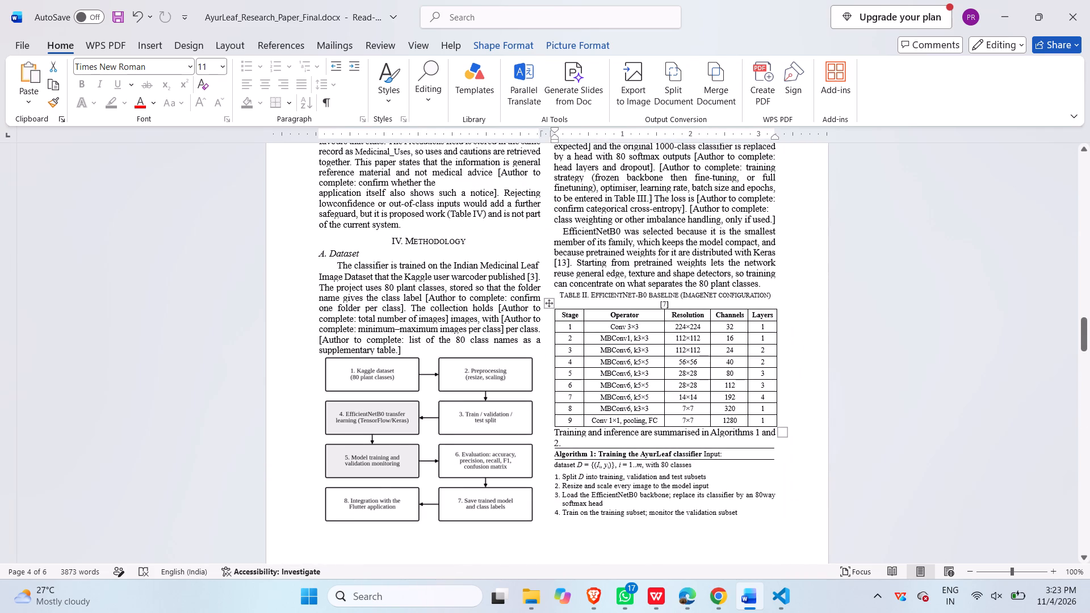
{"action": "scroll", "coordinate": [584, 412], "scroll_direction": "up", "scroll_amount": 1}
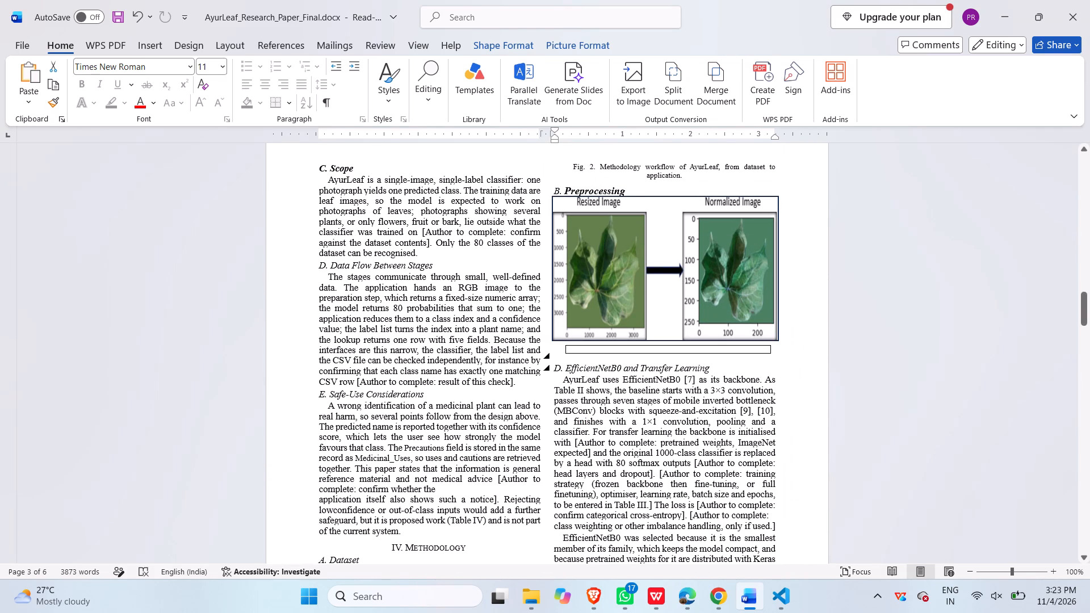
{"action": "left_click", "coordinate": [639, 353]}
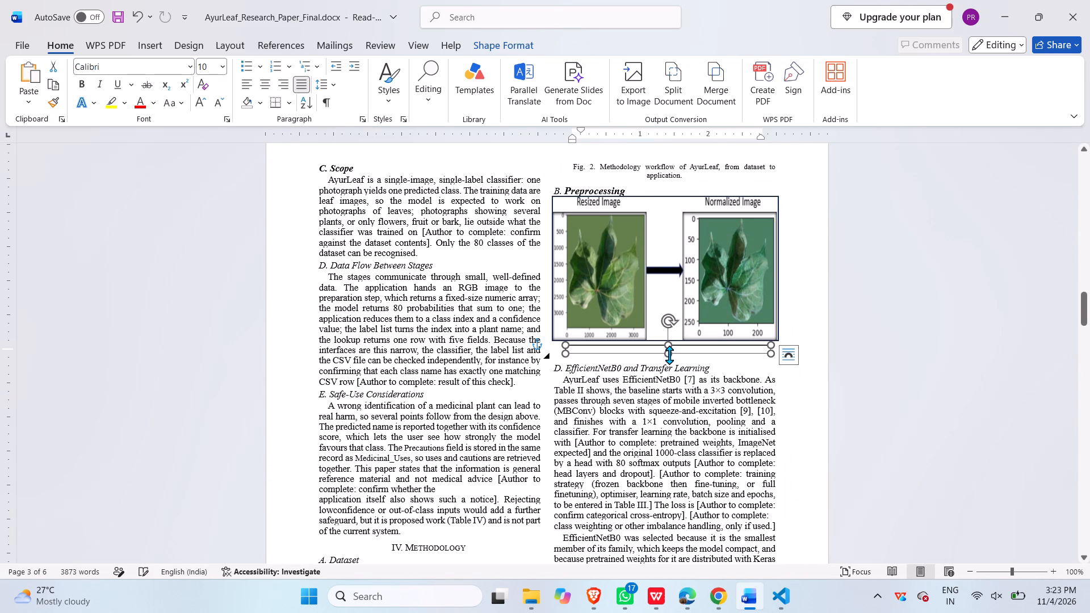
{"action": "left_click_drag", "start_coordinate": [669, 355], "coordinate": [672, 364]}
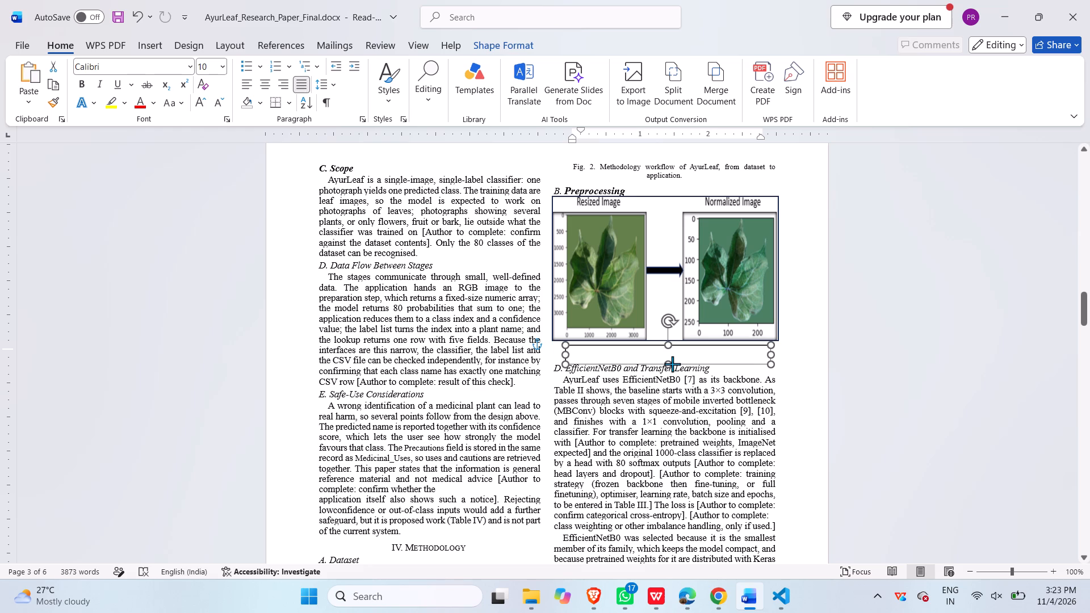
{"action": "left_click_drag", "start_coordinate": [672, 364], "coordinate": [672, 362]}
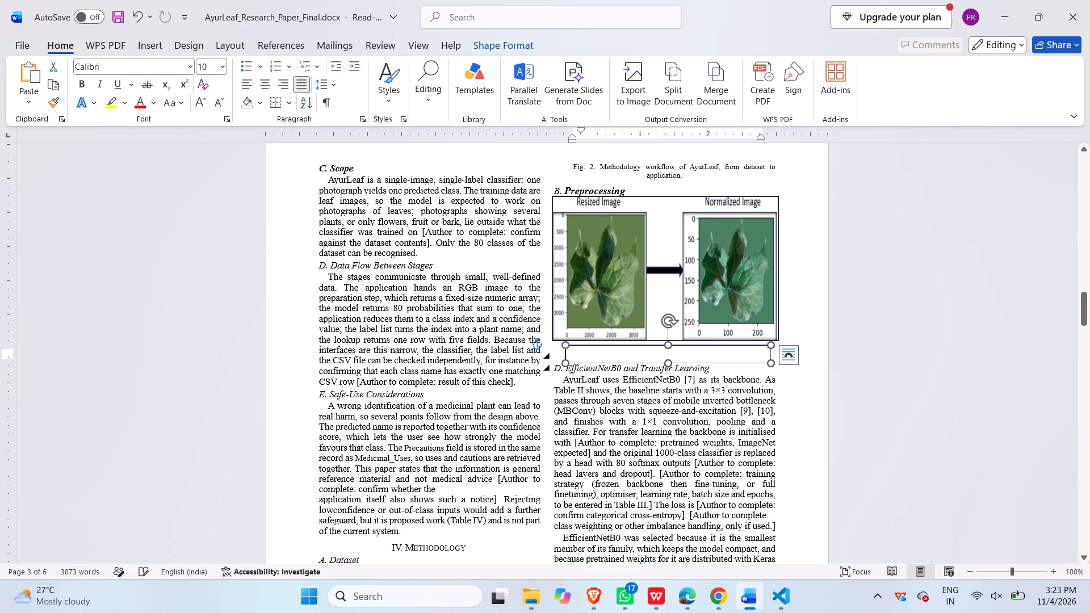
Copy the figure label from the methodology workflow caption into the text box below the preprocessing picture and change it to "Fig. 3".
{"action": "left_click", "coordinate": [582, 354]}
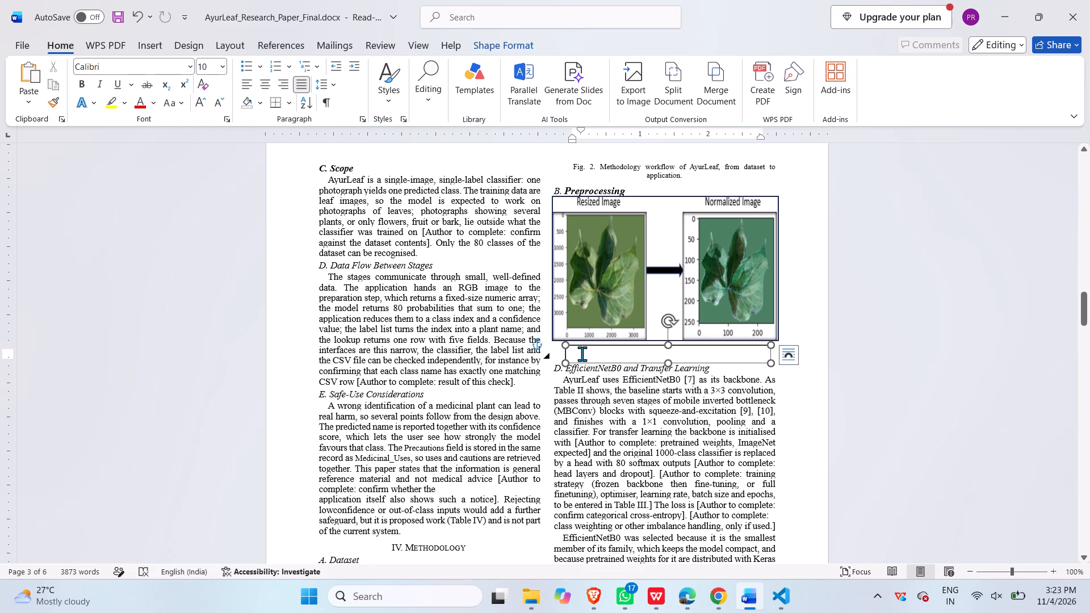
{"action": "left_click", "coordinate": [582, 354]}
{"action": "scroll", "coordinate": [606, 339], "scroll_direction": "up", "scroll_amount": 1}
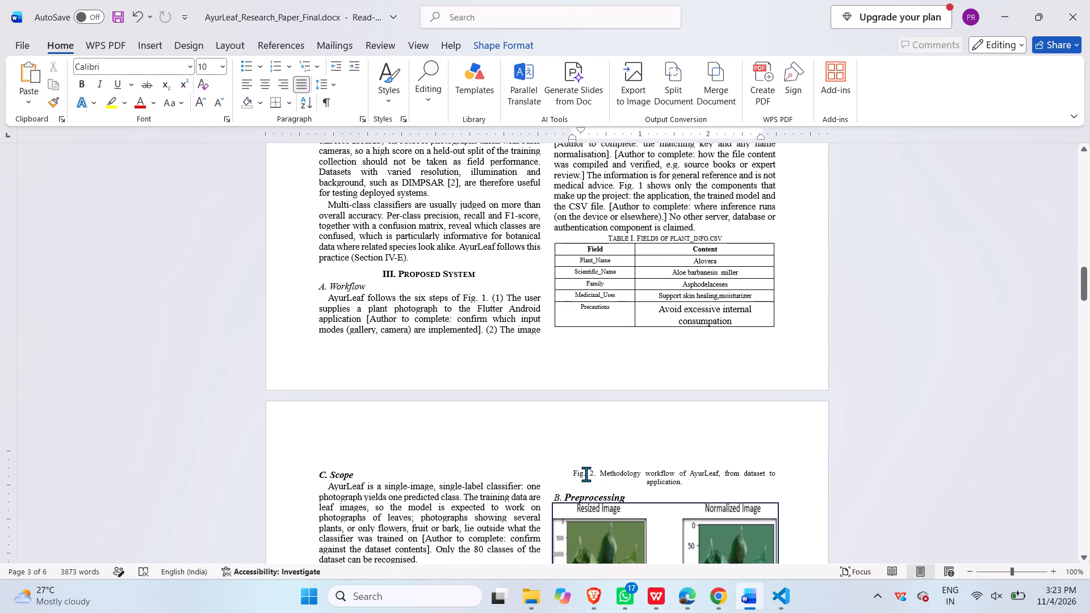
{"action": "left_click_drag", "start_coordinate": [573, 476], "coordinate": [593, 475]}
{"action": "left_click_drag", "start_coordinate": [593, 475], "coordinate": [594, 475]}
{"action": "key", "text": "ctrl+c"}
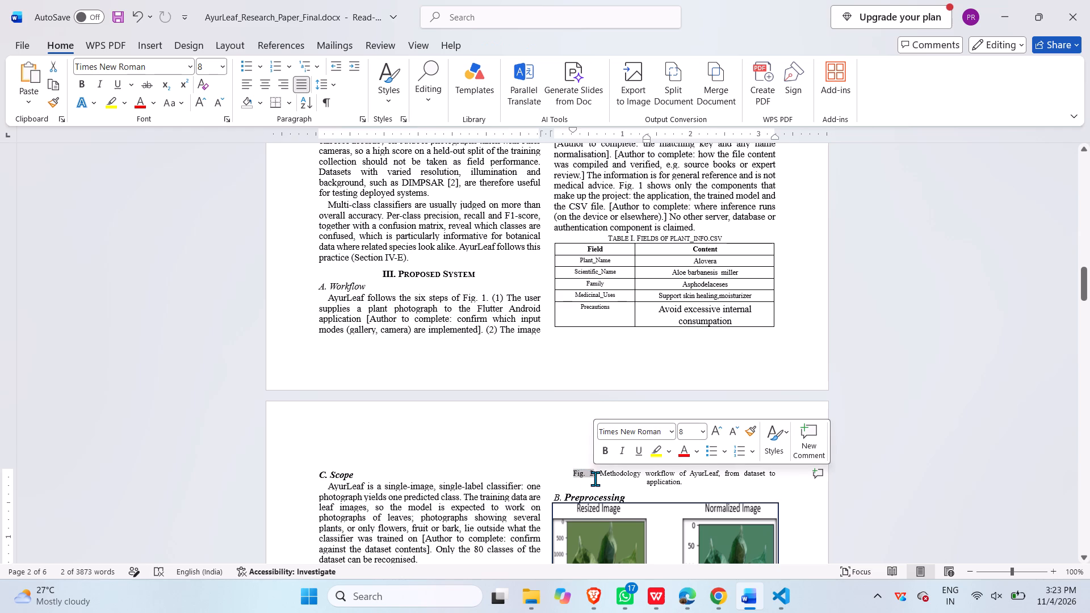
{"action": "left_click", "coordinate": [609, 454]}
{"action": "scroll", "coordinate": [611, 458], "scroll_direction": "down", "scroll_amount": 1}
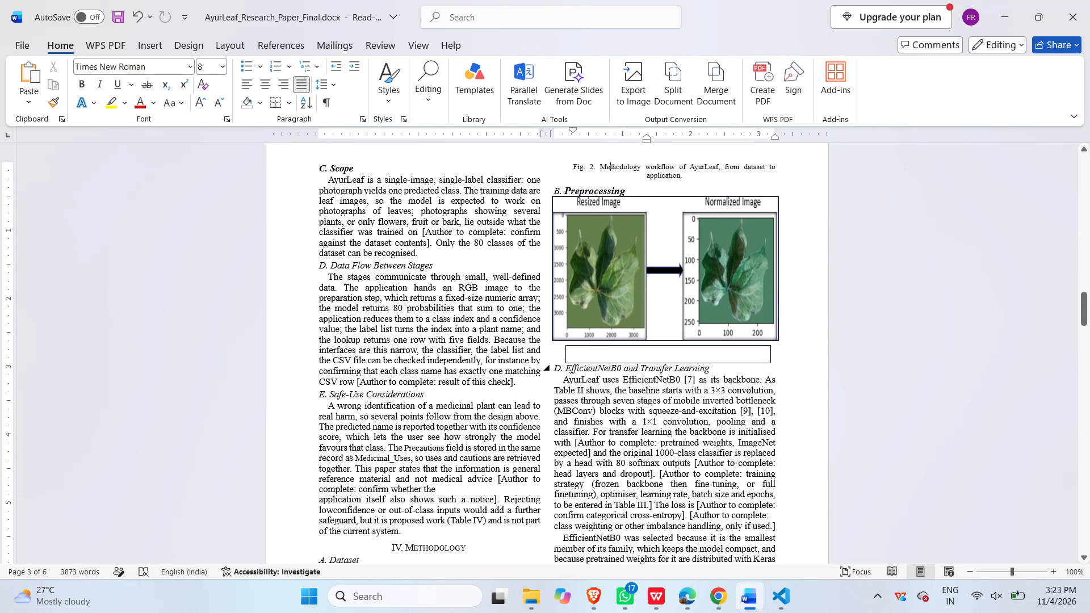
{"action": "left_click", "coordinate": [587, 358]}
{"action": "key", "text": "ctrl+v"}
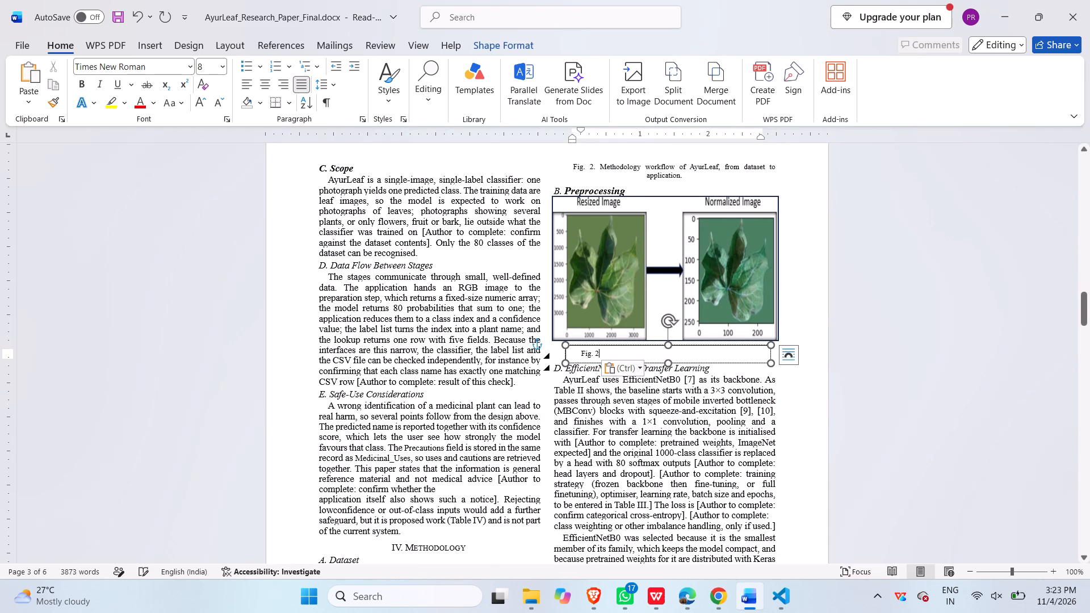
{"action": "key", "text": "BackSpace"}
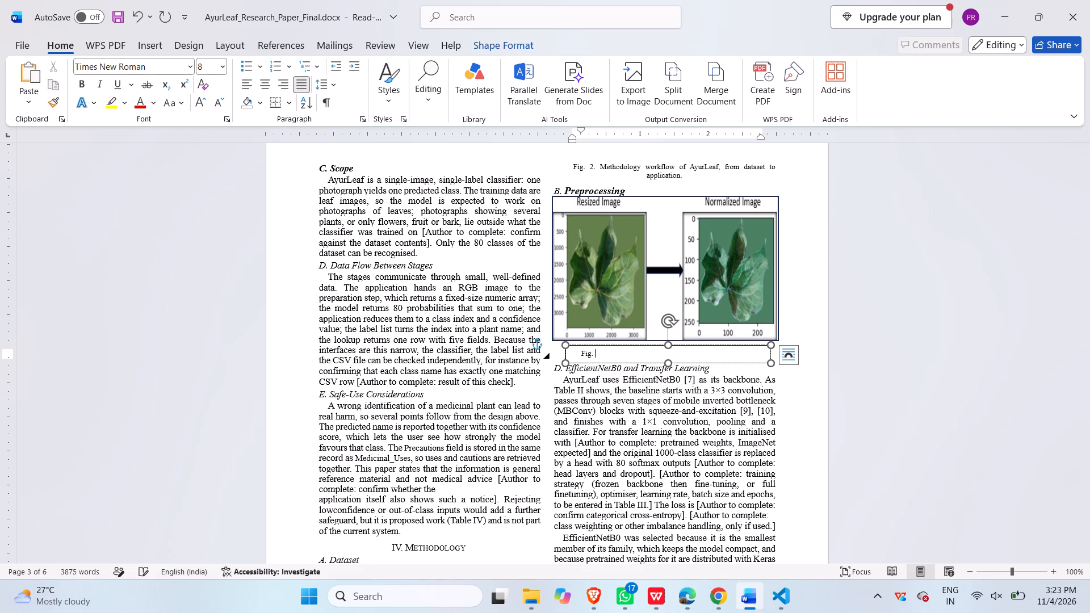
{"action": "key", "text": "3"}
Complete the text box caption so that it reads "Fig. 3 of preprocessing".
{"action": "scroll", "coordinate": [599, 360], "scroll_direction": "up", "scroll_amount": 4}
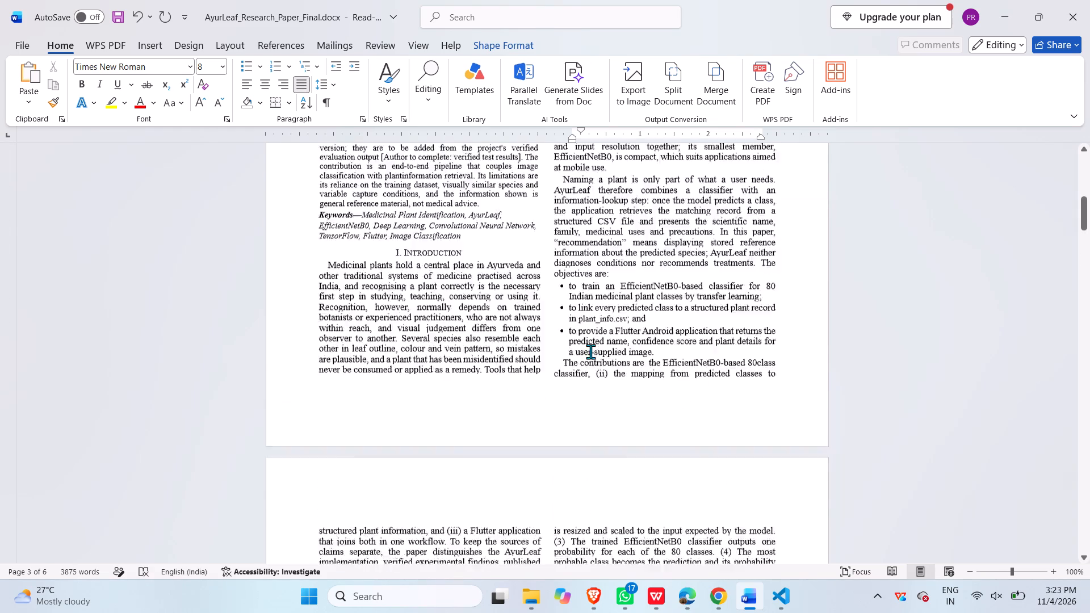
{"action": "scroll", "coordinate": [590, 351], "scroll_direction": "down", "scroll_amount": 4}
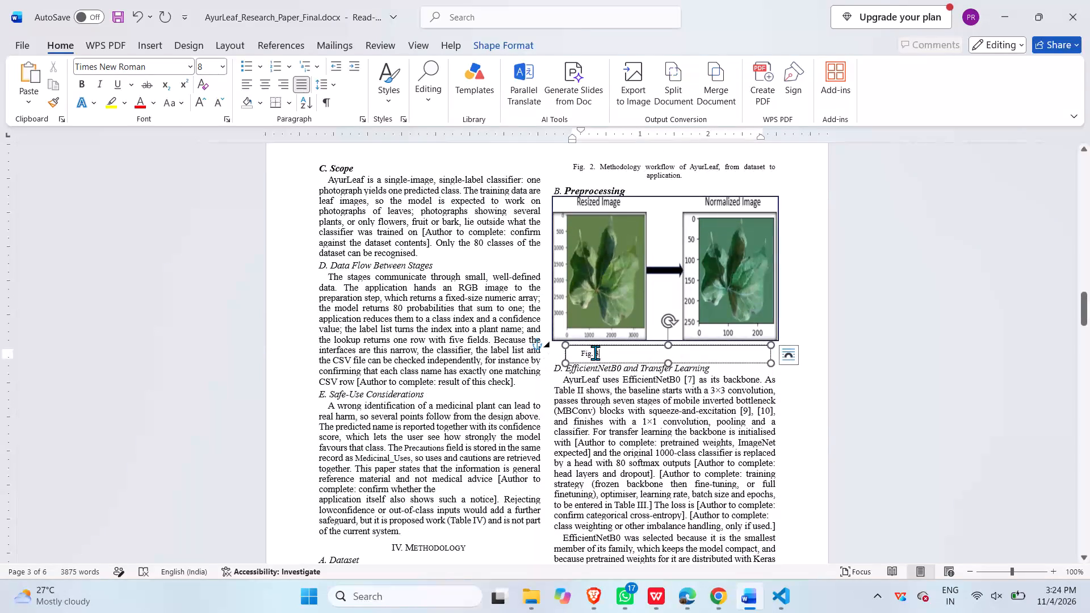
{"action": "key", "text": "space"}
{"action": "type", "text": "of"}
{"action": "key", "text": "space"}
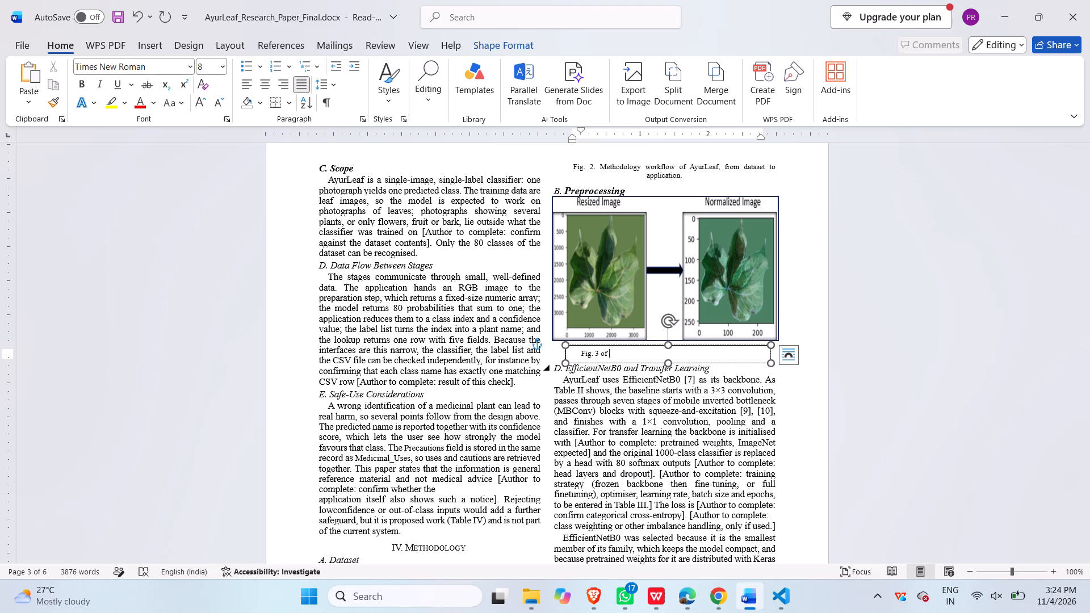
{"action": "type", "text": "pre"}
{"action": "type", "text": "processsing"}
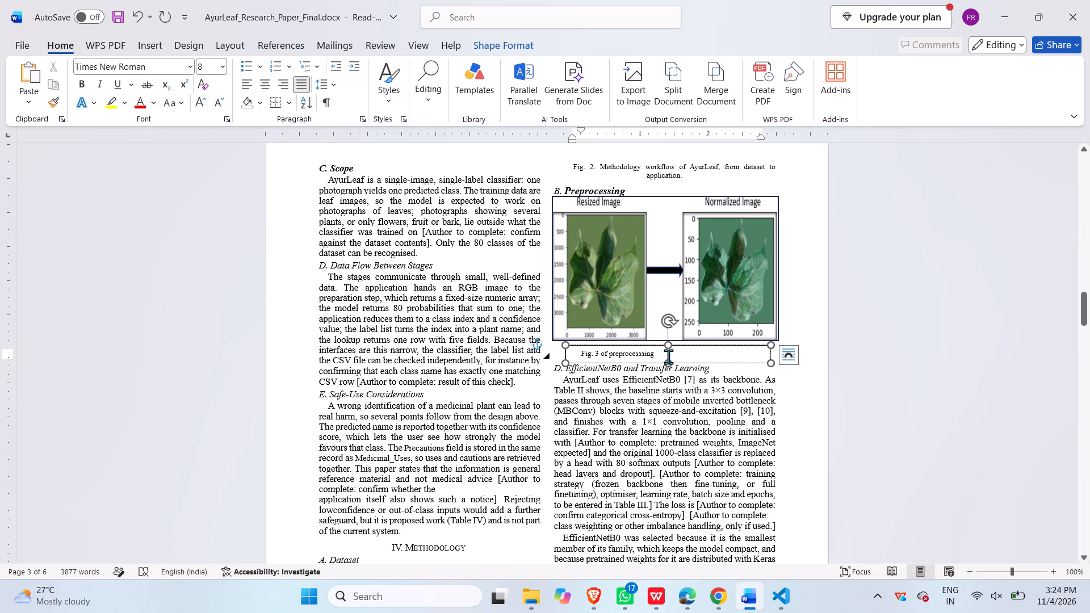
{"action": "left_click", "coordinate": [640, 355]}
{"action": "key", "text": "BackSpace"}
Lower the bottom edge of the preprocessing caption's text box slightly.
{"action": "left_click_drag", "start_coordinate": [665, 361], "coordinate": [660, 363]}
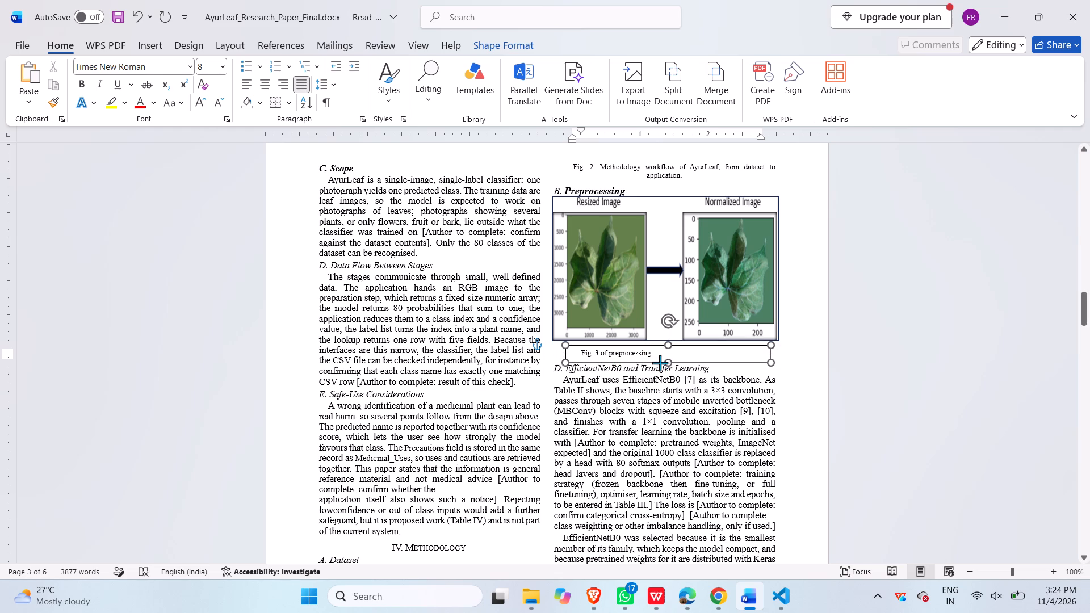
{"action": "left_click_drag", "start_coordinate": [660, 363], "coordinate": [660, 363]}
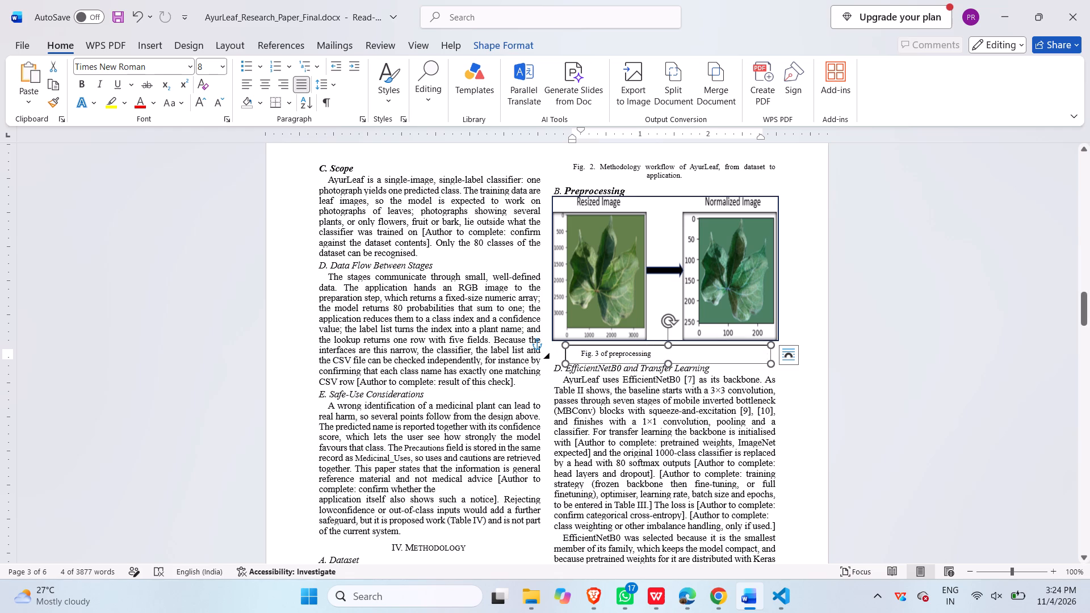
Set the font size of the "Fig. 3 of preprocessing" caption to 10.
{"action": "left_click_drag", "start_coordinate": [582, 352], "coordinate": [648, 351]}
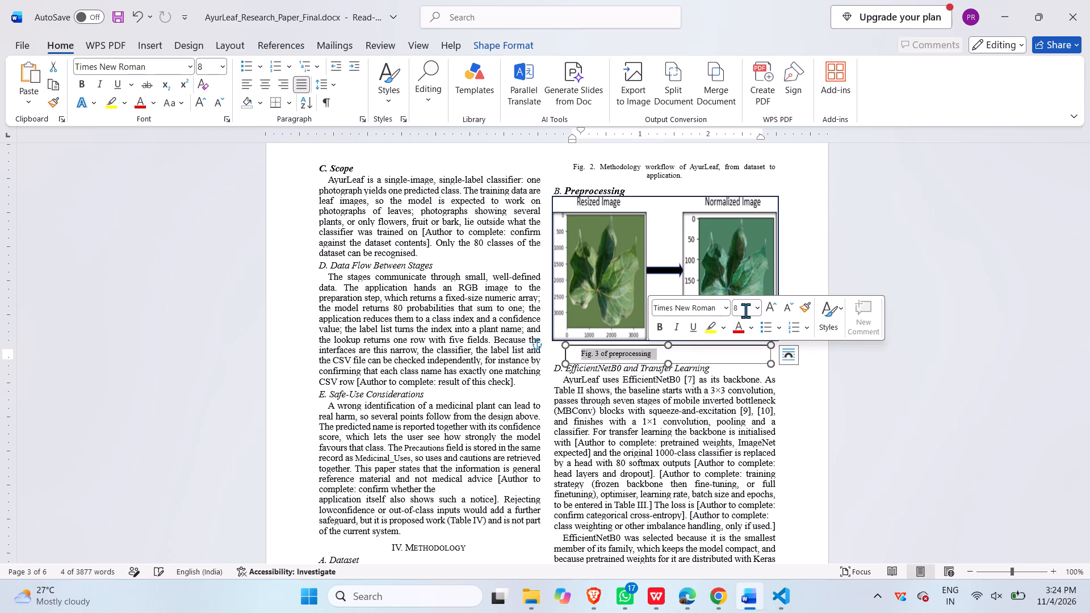
{"action": "left_click", "coordinate": [760, 312]}
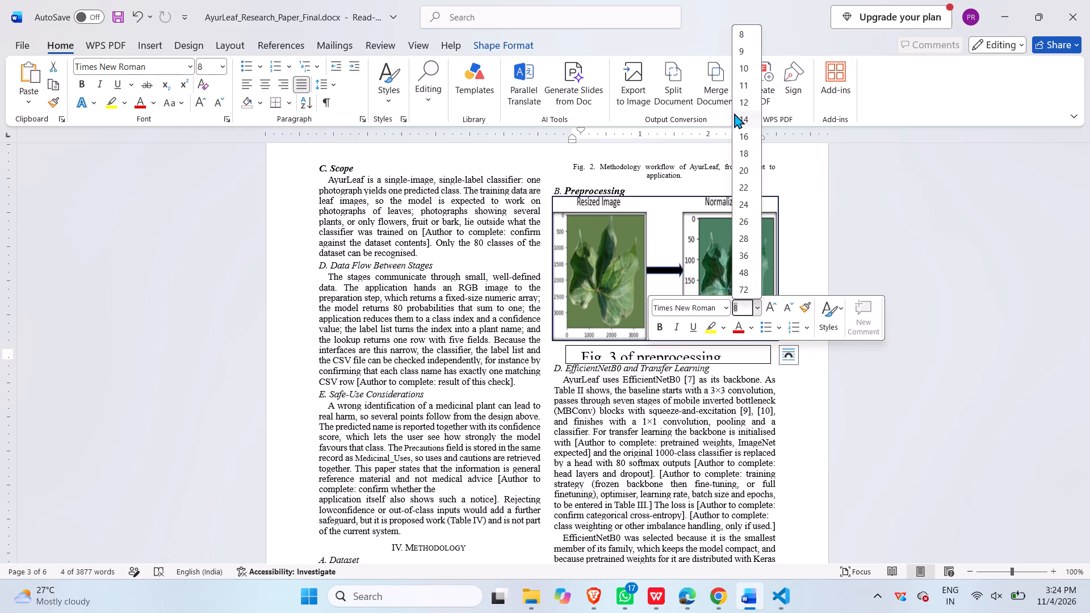
{"action": "left_click", "coordinate": [746, 73]}
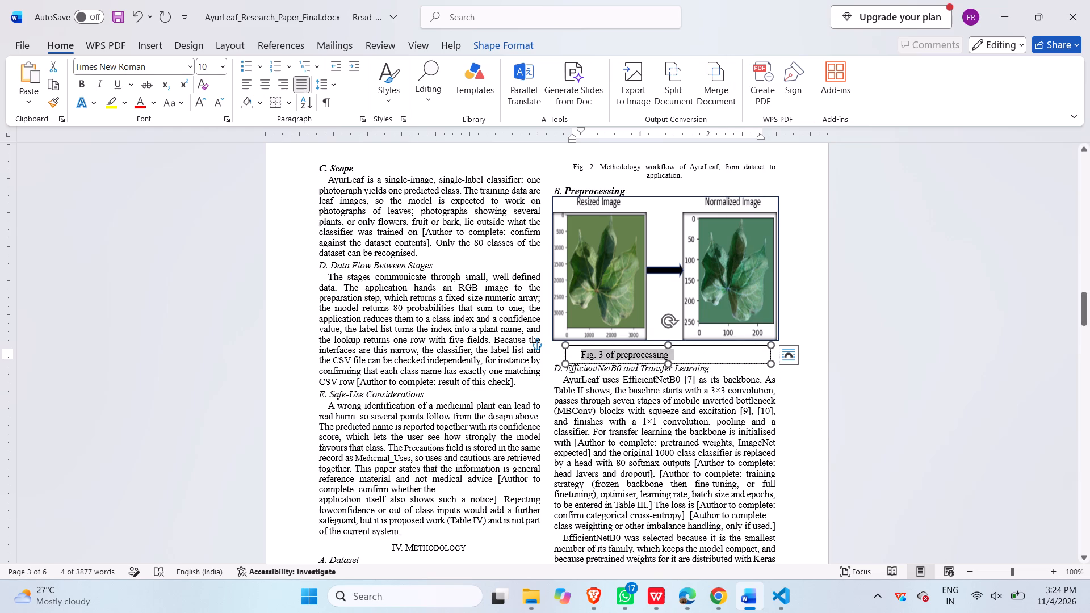
Remove the outline from the preprocessing caption's text box.
{"action": "right_click", "coordinate": [768, 354]}
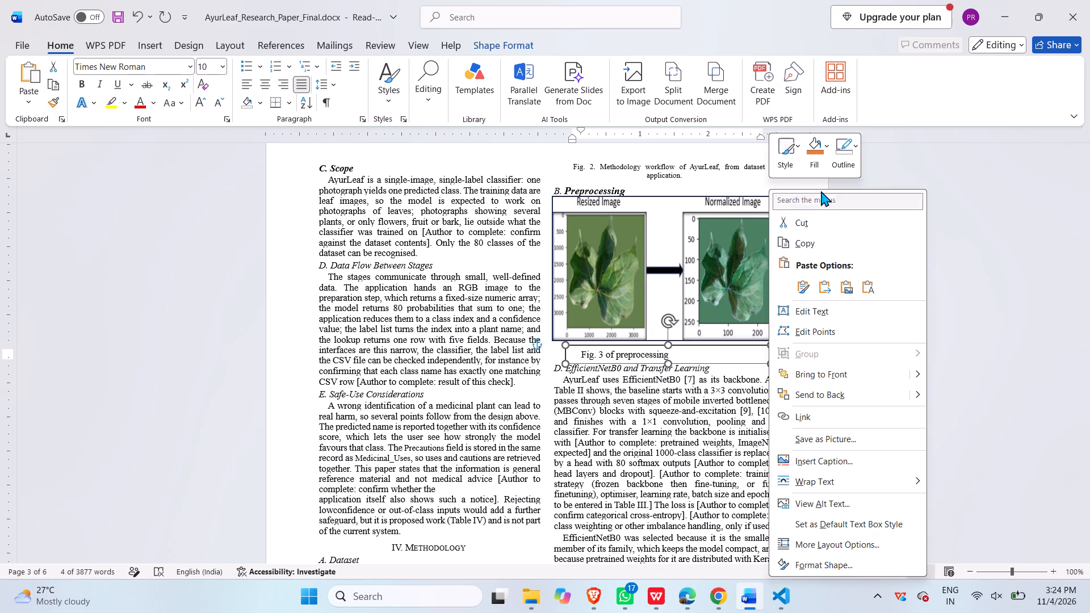
{"action": "left_click", "coordinate": [850, 148]}
{"action": "left_click", "coordinate": [861, 406]}
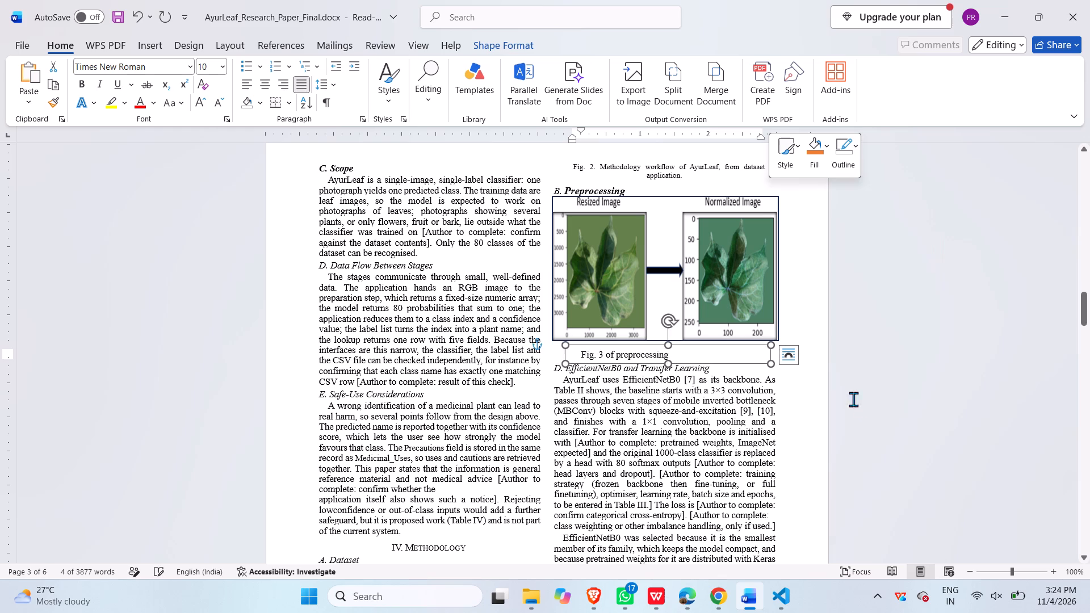
{"action": "left_click", "coordinate": [801, 297]}
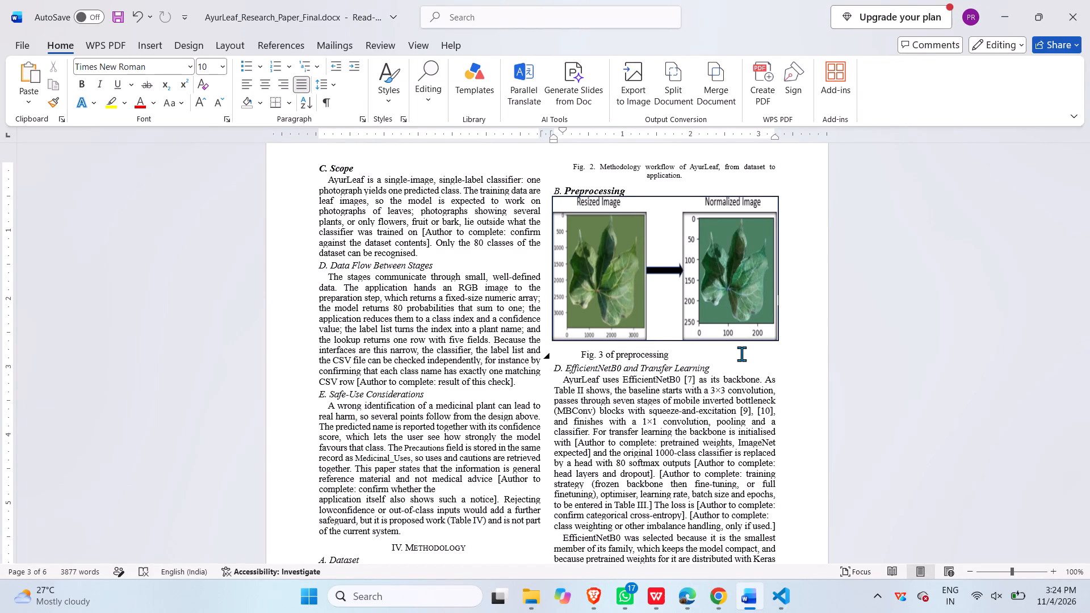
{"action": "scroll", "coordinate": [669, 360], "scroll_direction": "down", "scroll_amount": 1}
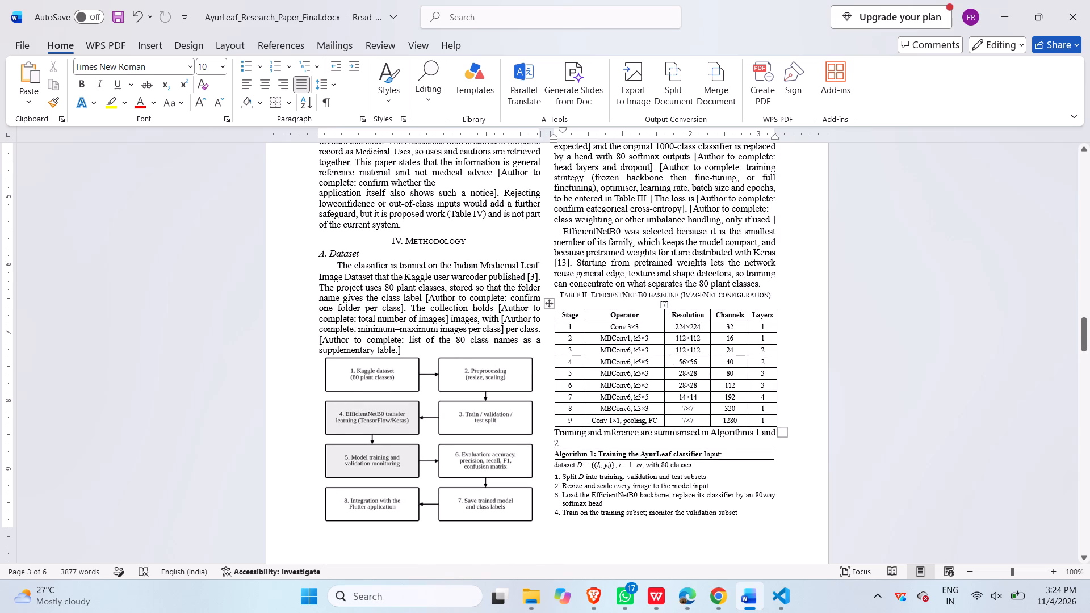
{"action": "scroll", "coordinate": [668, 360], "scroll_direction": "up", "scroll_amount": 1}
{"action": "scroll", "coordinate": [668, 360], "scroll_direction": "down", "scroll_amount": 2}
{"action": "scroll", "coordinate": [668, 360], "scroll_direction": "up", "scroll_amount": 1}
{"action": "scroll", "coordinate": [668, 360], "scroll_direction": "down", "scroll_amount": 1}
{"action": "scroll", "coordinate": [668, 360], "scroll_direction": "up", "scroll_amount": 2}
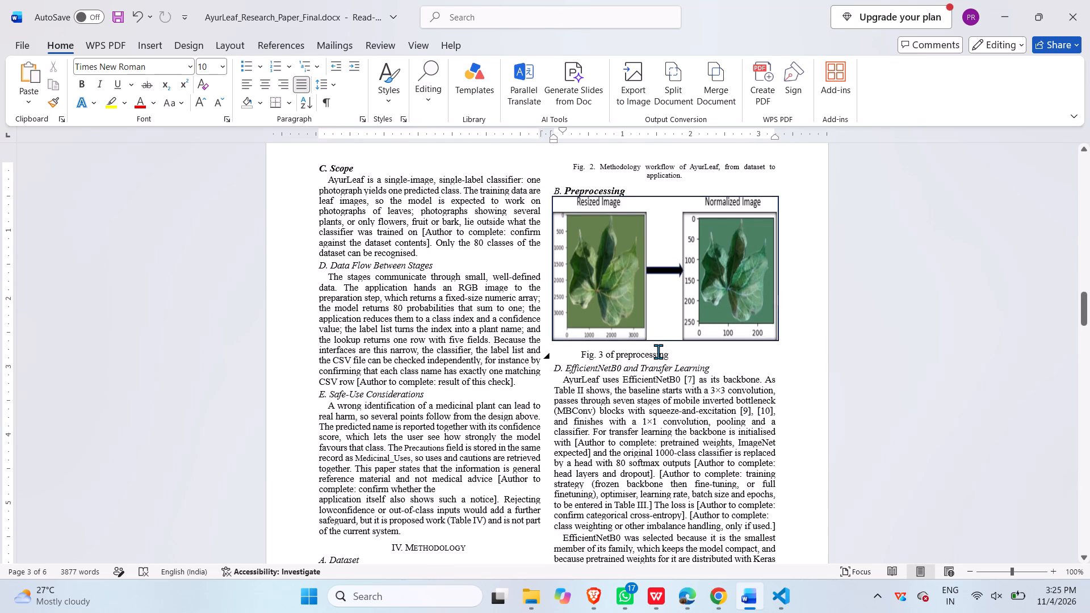
Draw a text box about 2.84" wide and 0.16" high below the data augmentation figure and paste the copied label "Fig. 2" into it.
{"action": "scroll", "coordinate": [658, 354], "scroll_direction": "down", "scroll_amount": 2}
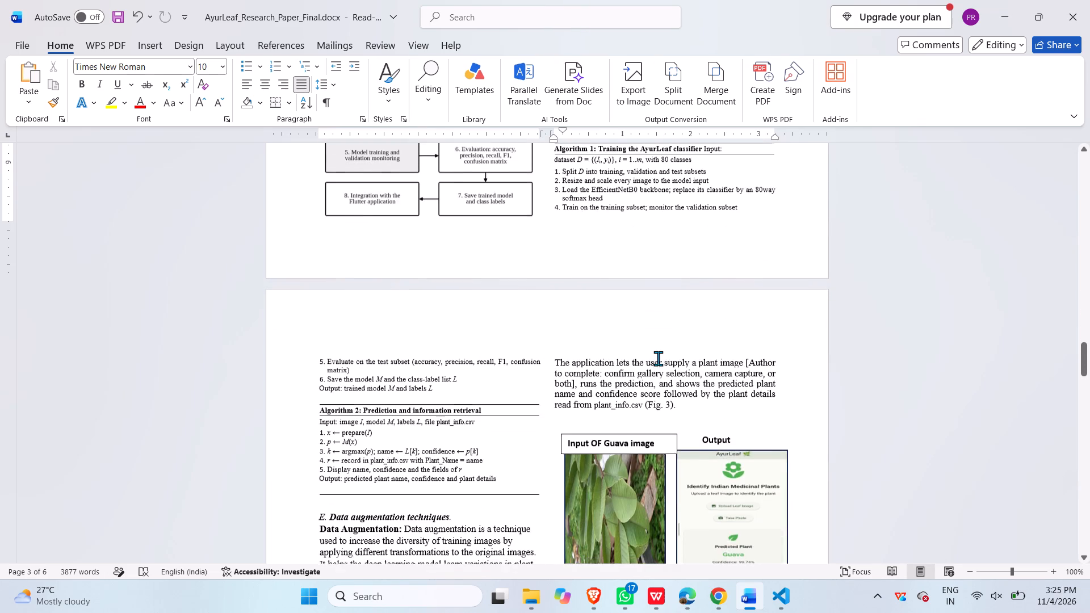
{"action": "scroll", "coordinate": [658, 358], "scroll_direction": "up", "scroll_amount": 1}
{"action": "scroll", "coordinate": [658, 358], "scroll_direction": "down", "scroll_amount": 1}
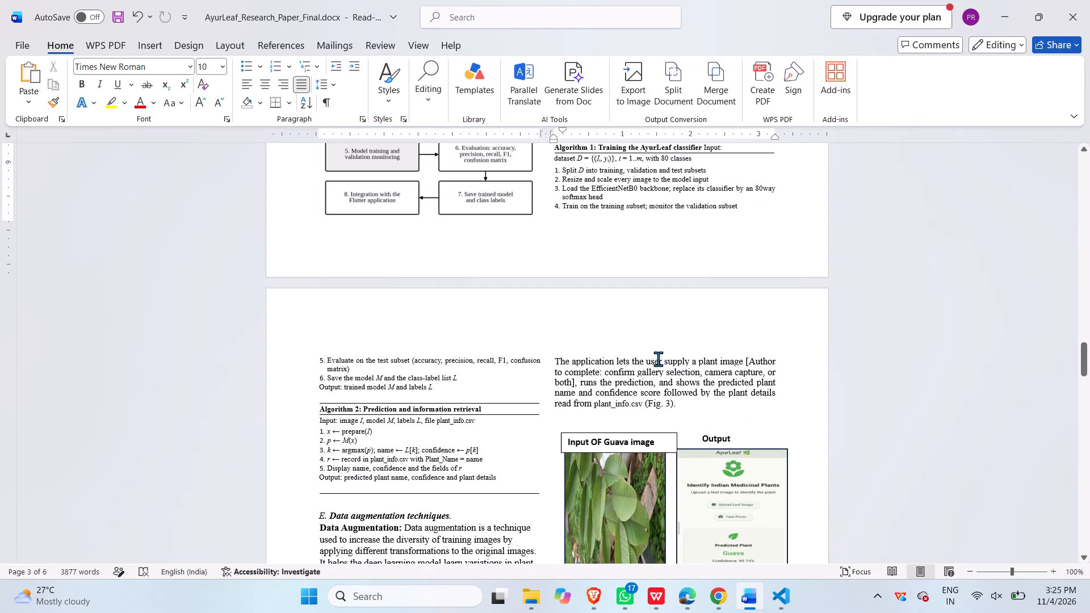
{"action": "scroll", "coordinate": [657, 359], "scroll_direction": "down", "scroll_amount": 1}
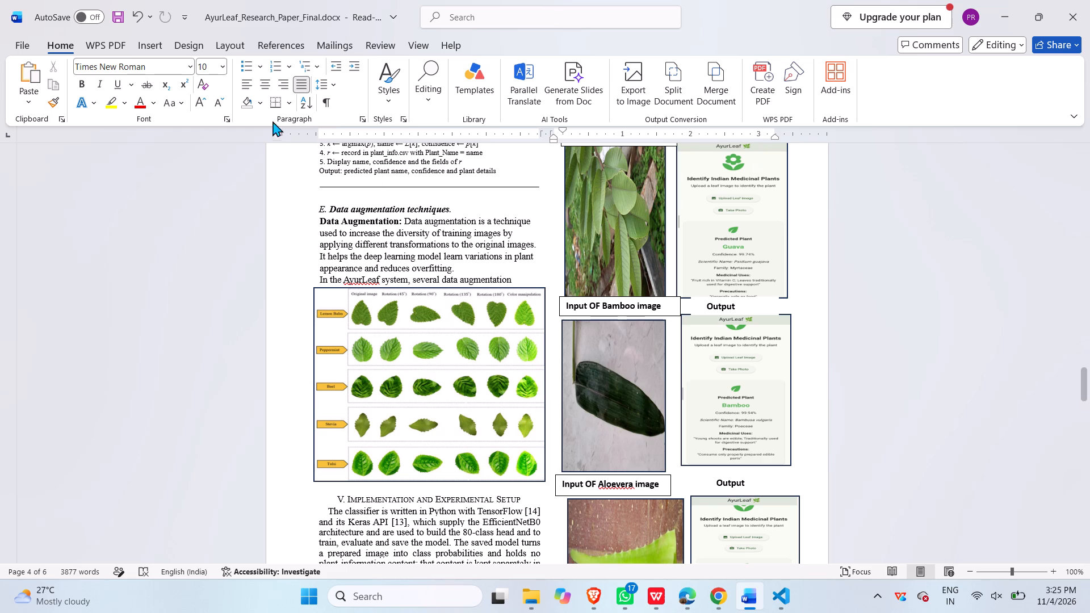
{"action": "left_click", "coordinate": [156, 45]}
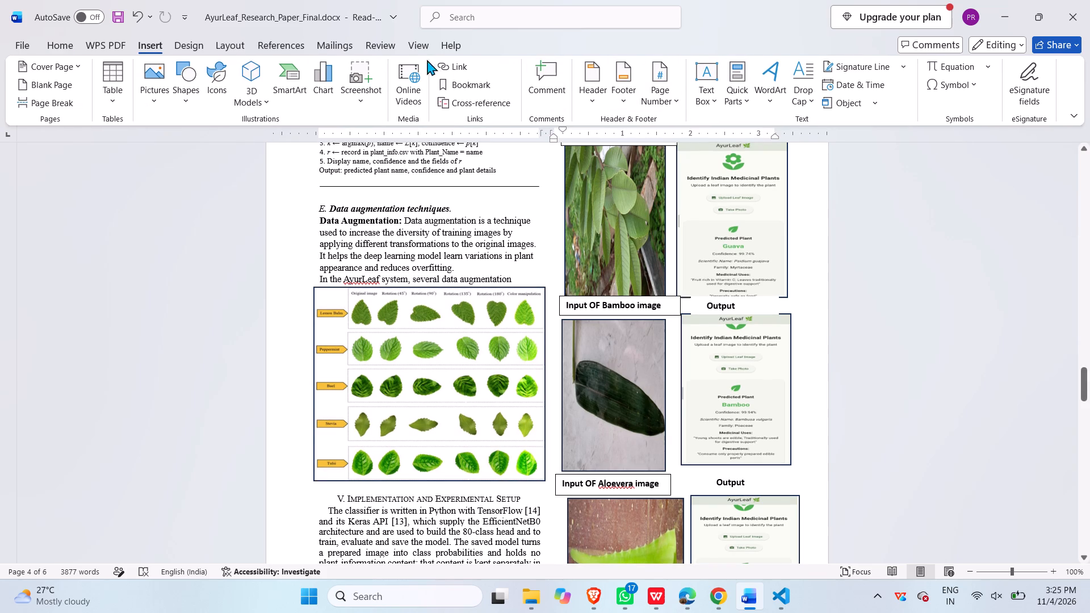
{"action": "left_click", "coordinate": [706, 72]}
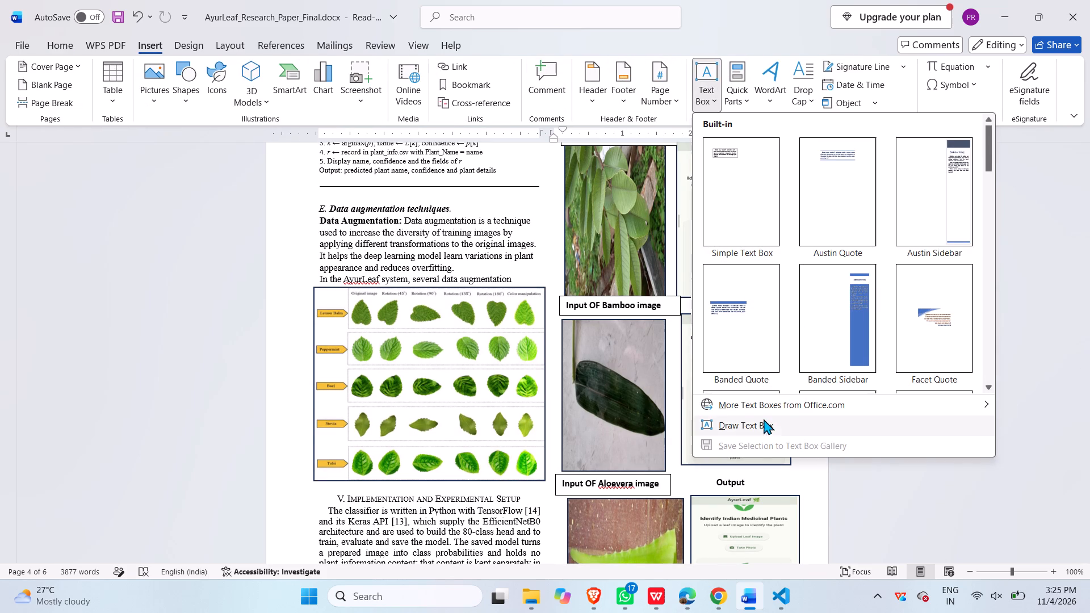
{"action": "left_click", "coordinate": [759, 425]}
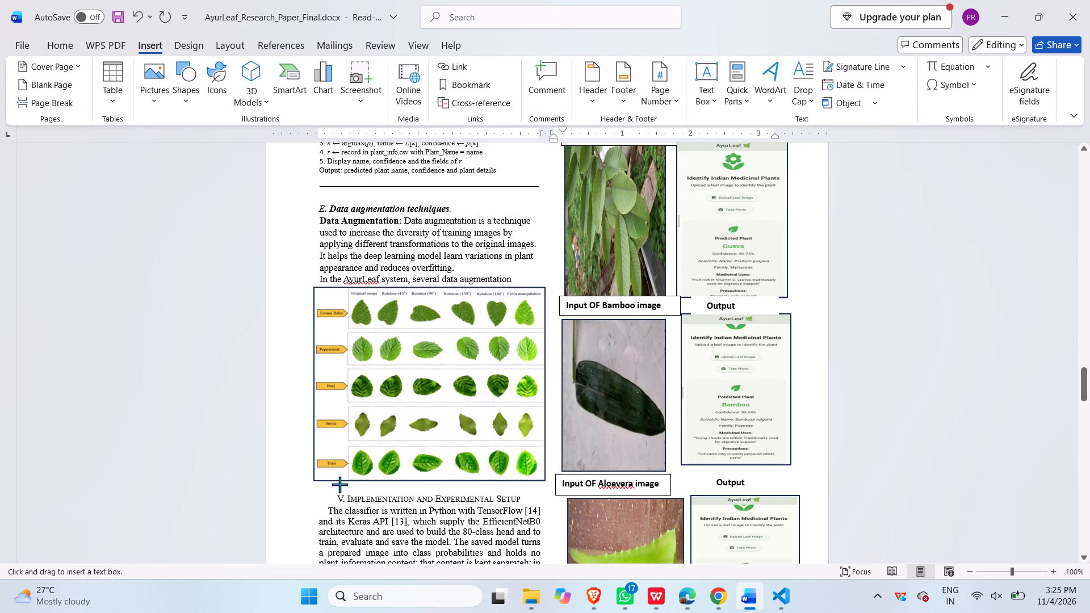
{"action": "left_click_drag", "start_coordinate": [339, 484], "coordinate": [446, 496]}
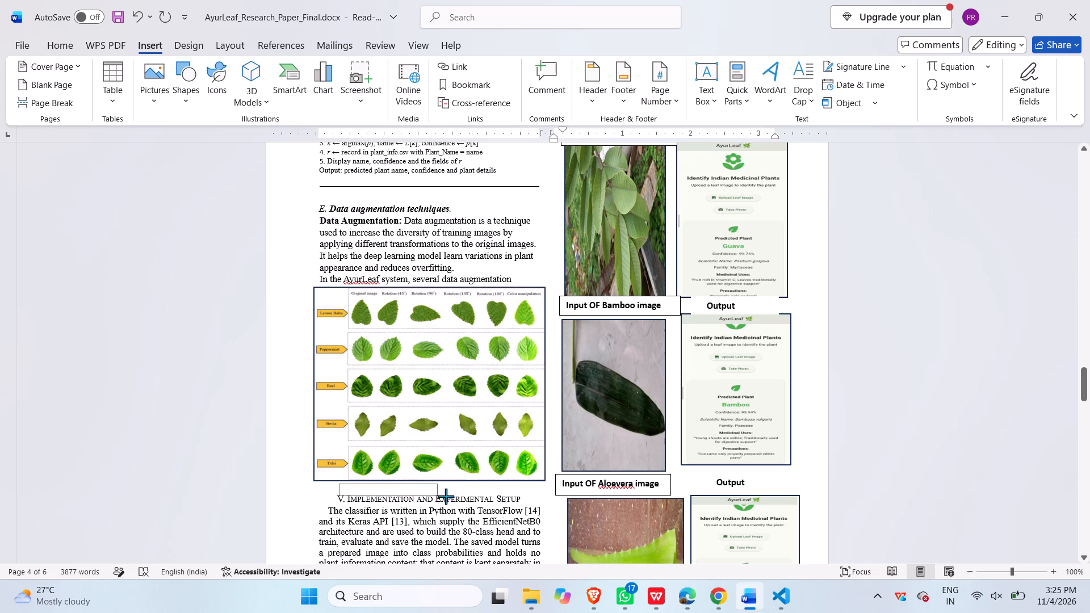
{"action": "left_click_drag", "start_coordinate": [446, 496], "coordinate": [526, 492]}
{"action": "left_click_drag", "start_coordinate": [526, 492], "coordinate": [529, 497]}
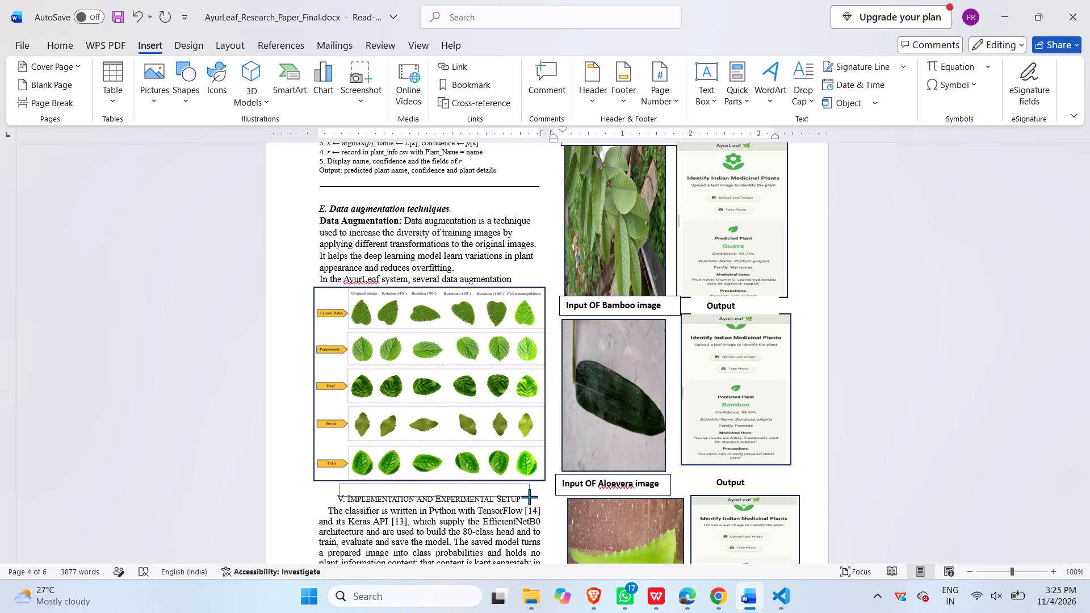
{"action": "left_click_drag", "start_coordinate": [529, 497], "coordinate": [531, 492]}
{"action": "left_click_drag", "start_coordinate": [531, 492], "coordinate": [533, 494]}
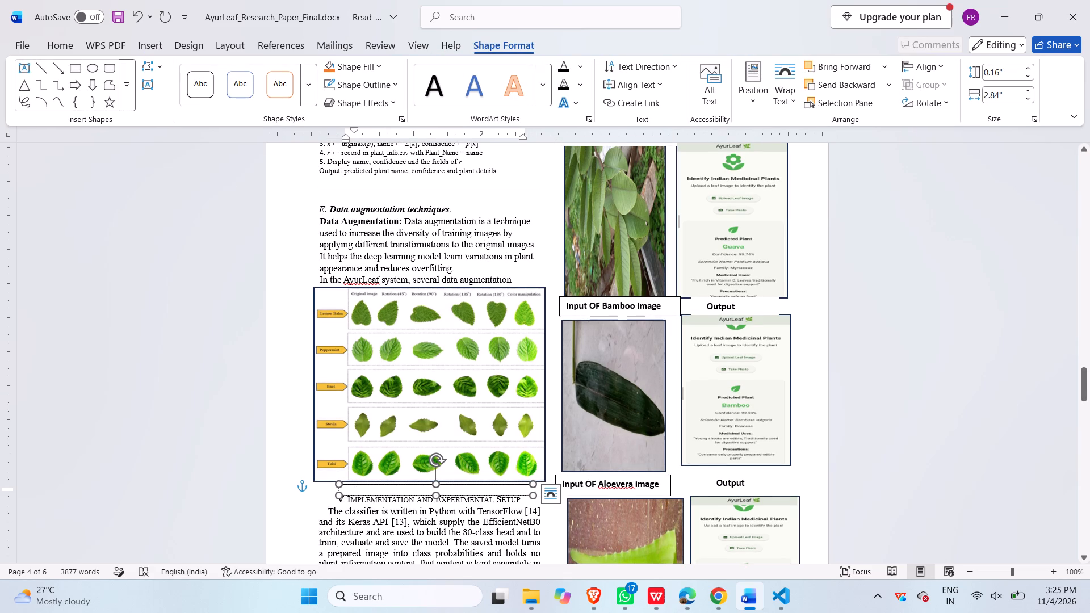
{"action": "key", "text": "ctrl+v"}
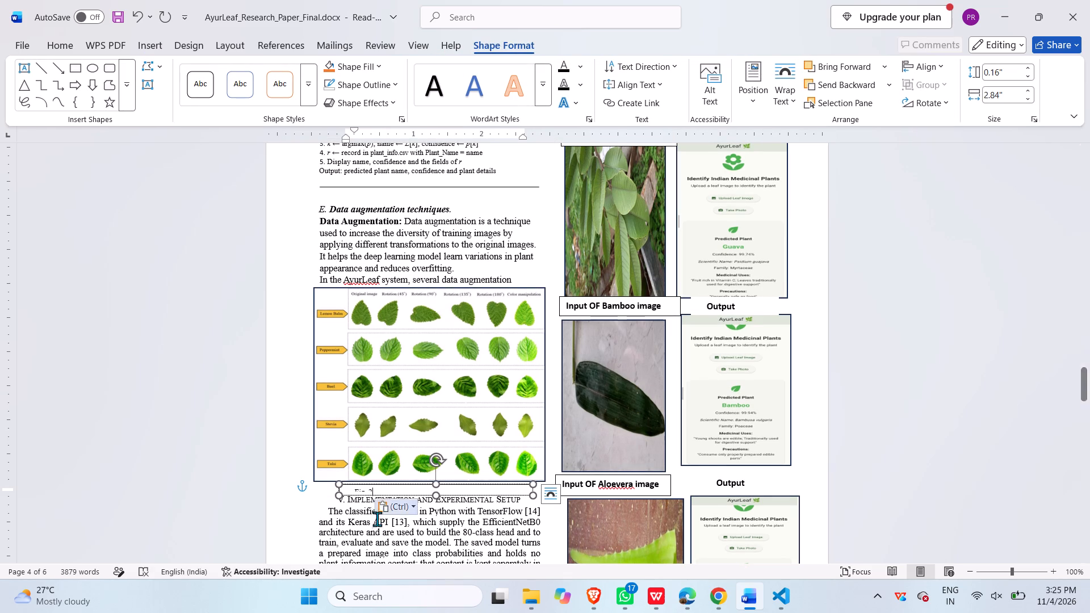
Insert an empty line above the "V. Implementation and Experimental Setup" heading to make room for the caption box.
{"action": "left_click", "coordinate": [339, 502]}
{"action": "key", "text": "Return"}
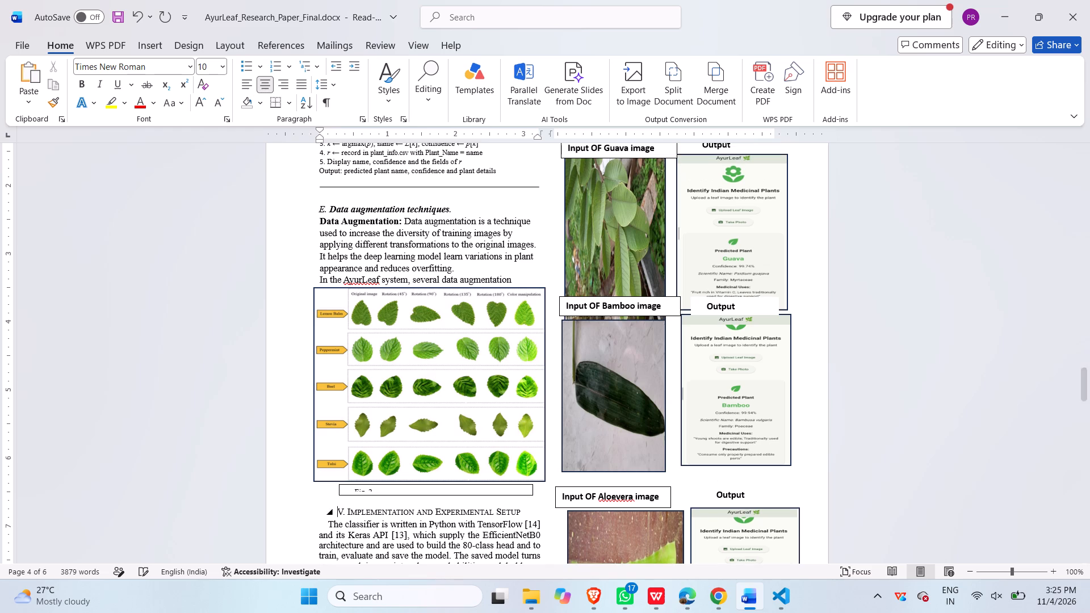
{"action": "scroll", "coordinate": [558, 457], "scroll_direction": "up", "scroll_amount": 1}
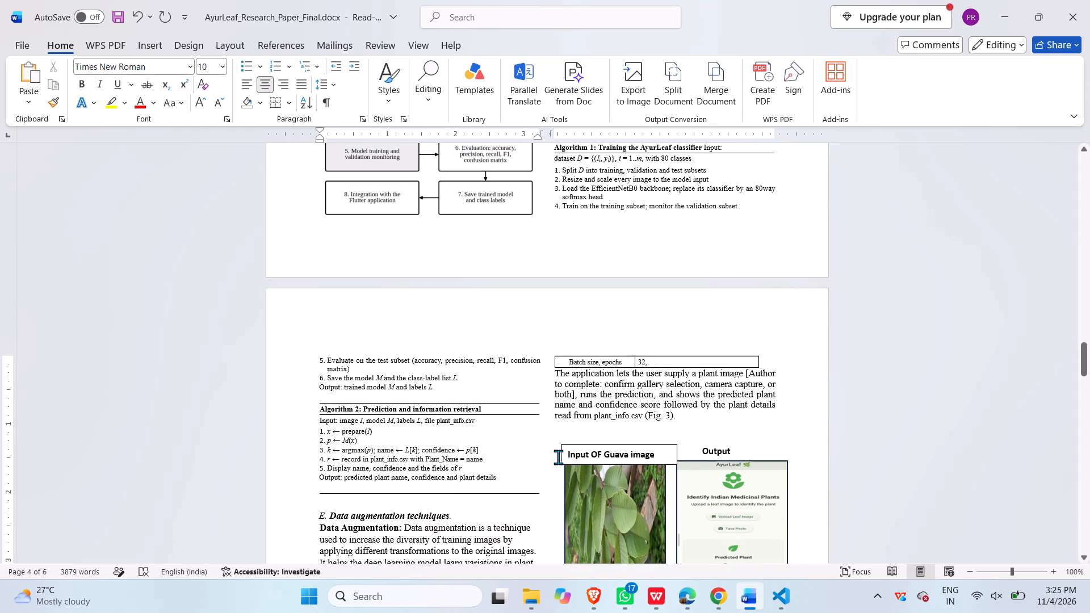
{"action": "scroll", "coordinate": [576, 421], "scroll_direction": "down", "scroll_amount": 1}
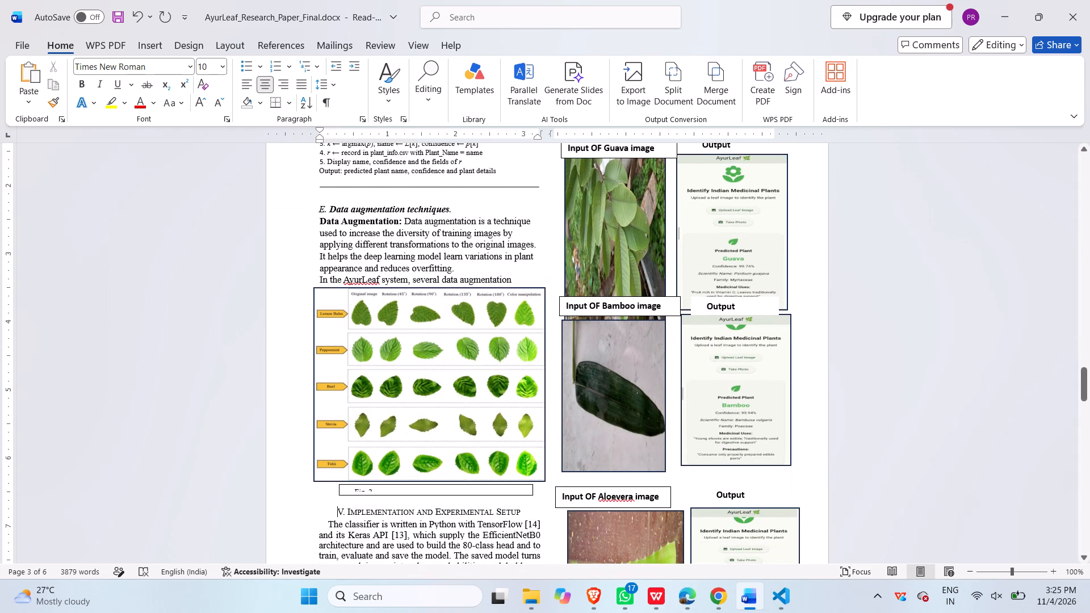
Extend the bottom edge of the text box below the data augmentation figure down to just above the section V heading.
{"action": "left_click", "coordinate": [413, 499]}
{"action": "left_click", "coordinate": [435, 490]}
{"action": "left_click_drag", "start_coordinate": [438, 496], "coordinate": [437, 503]}
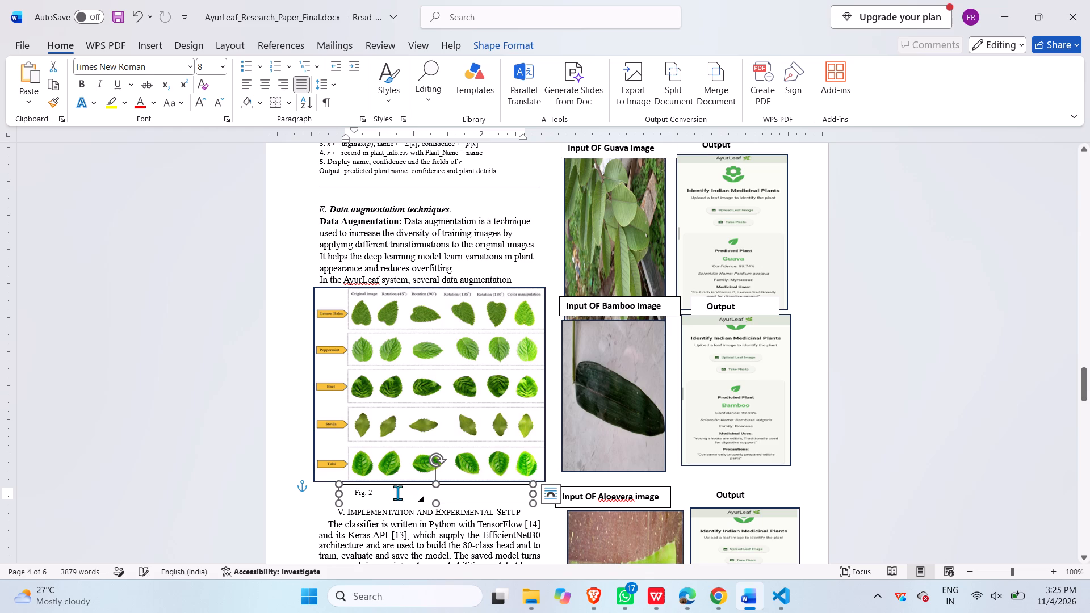
Copy "Data augmentation" from the section E heading and paste it after "Fig. 2" in the caption text box.
{"action": "left_click", "coordinate": [381, 491]}
{"action": "left_click_drag", "start_coordinate": [329, 207], "coordinate": [383, 207]}
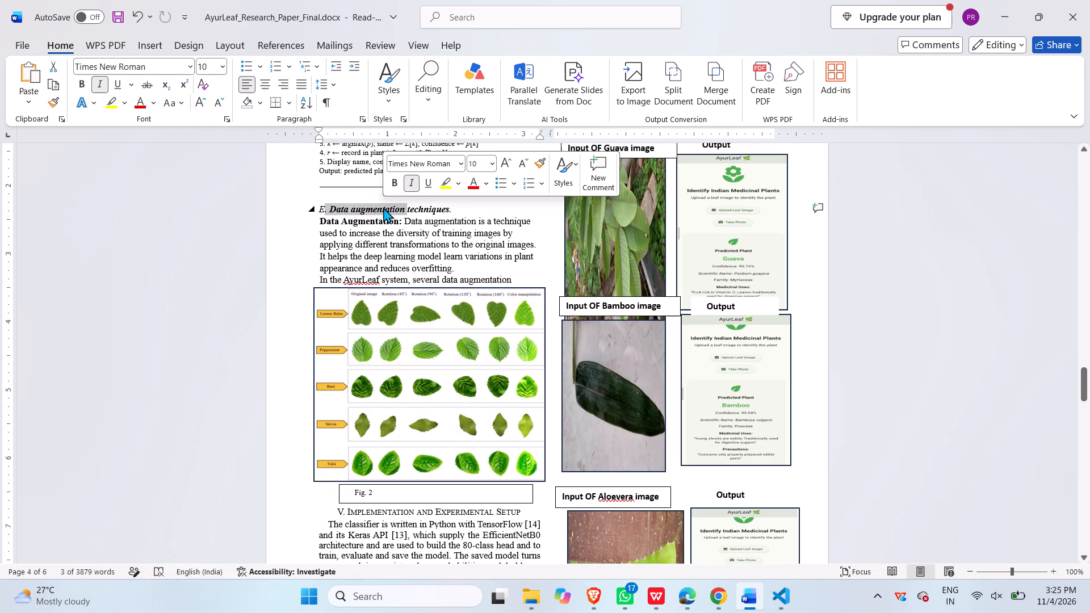
{"action": "key", "text": "ctrl+c"}
{"action": "left_click", "coordinate": [394, 496]}
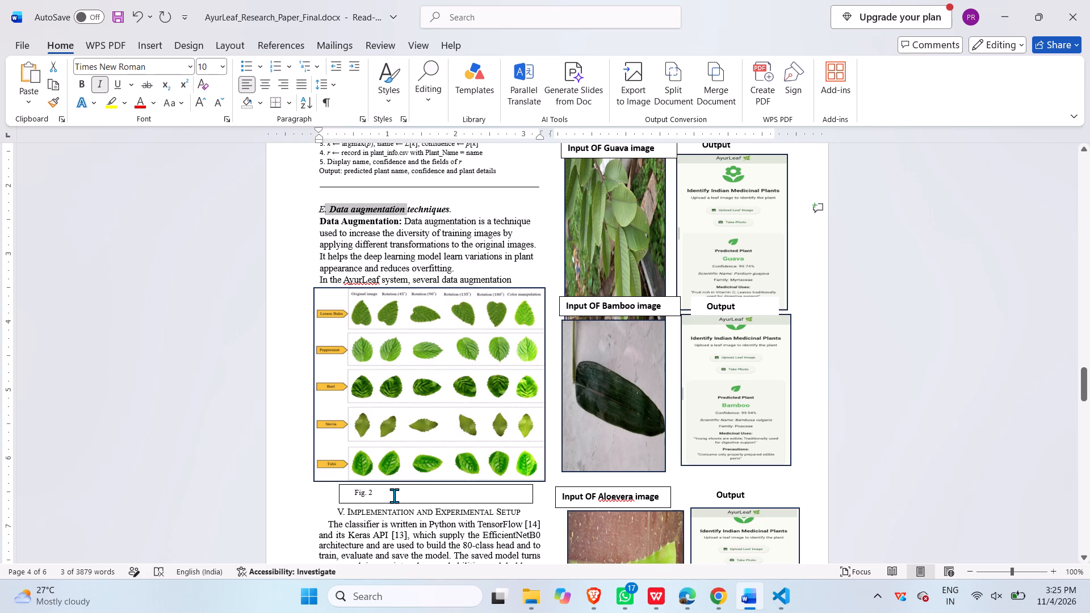
{"action": "key", "text": "space"}
{"action": "key", "text": "ctrl+v"}
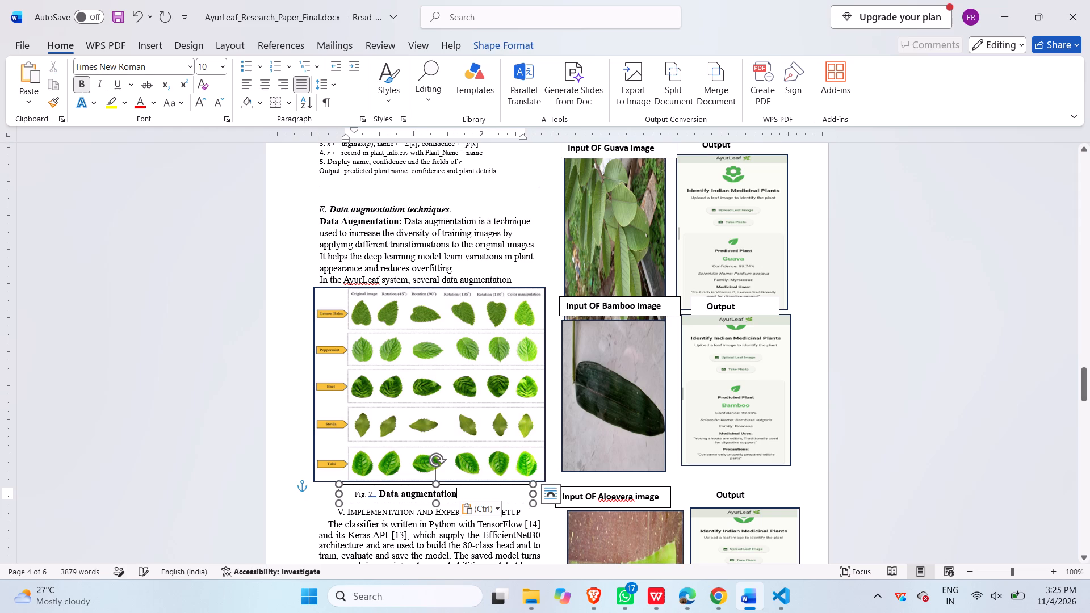
Format the whole data augmentation caption as bold with font size 11.
{"action": "left_click_drag", "start_coordinate": [353, 490], "coordinate": [419, 492]}
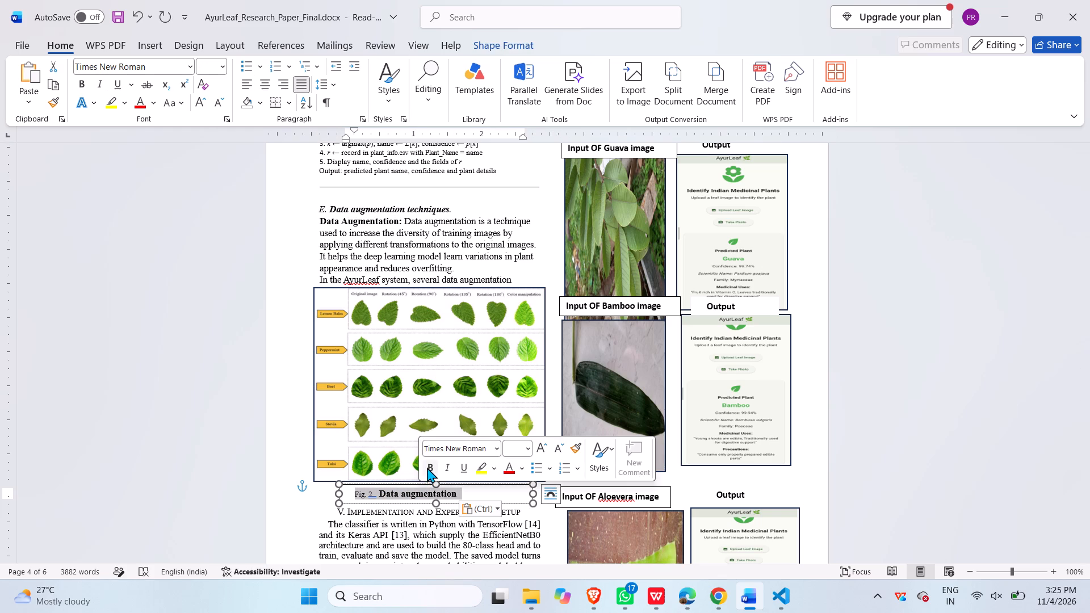
{"action": "left_click", "coordinate": [431, 466]}
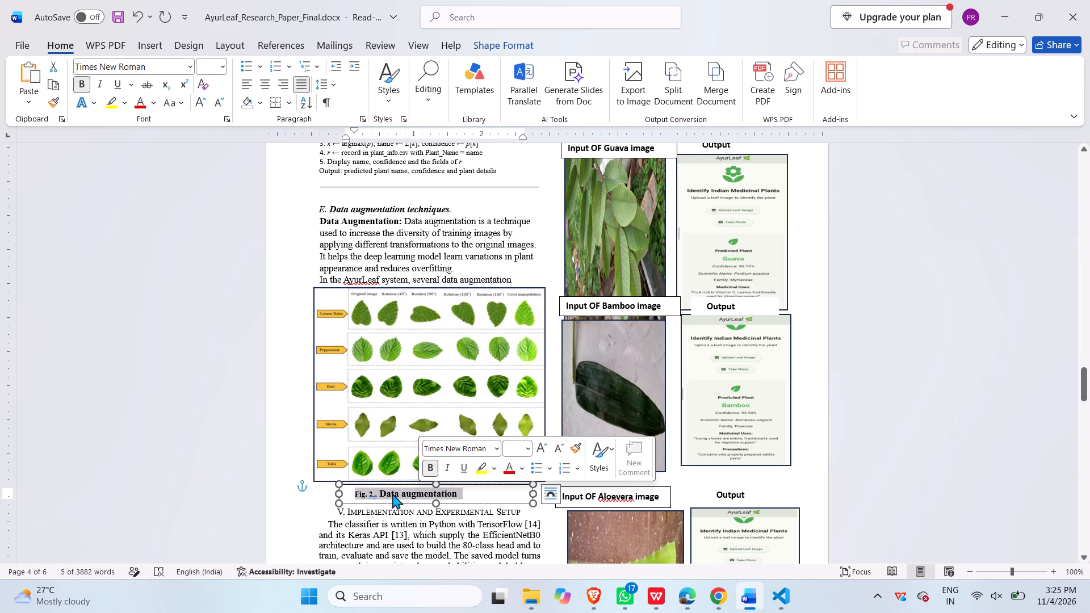
{"action": "left_click", "coordinate": [527, 454]}
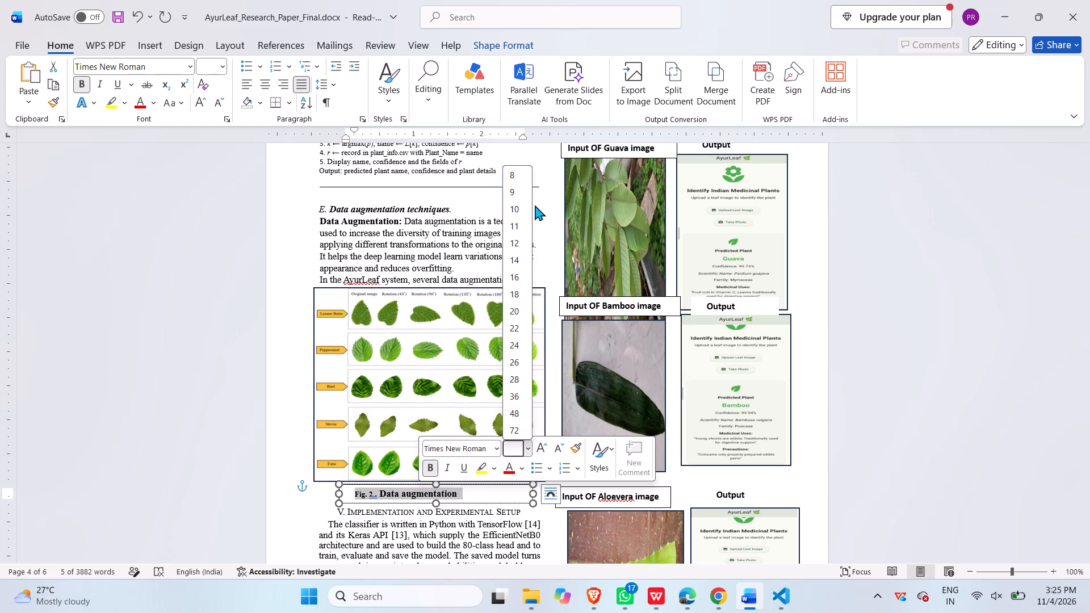
{"action": "left_click", "coordinate": [510, 233]}
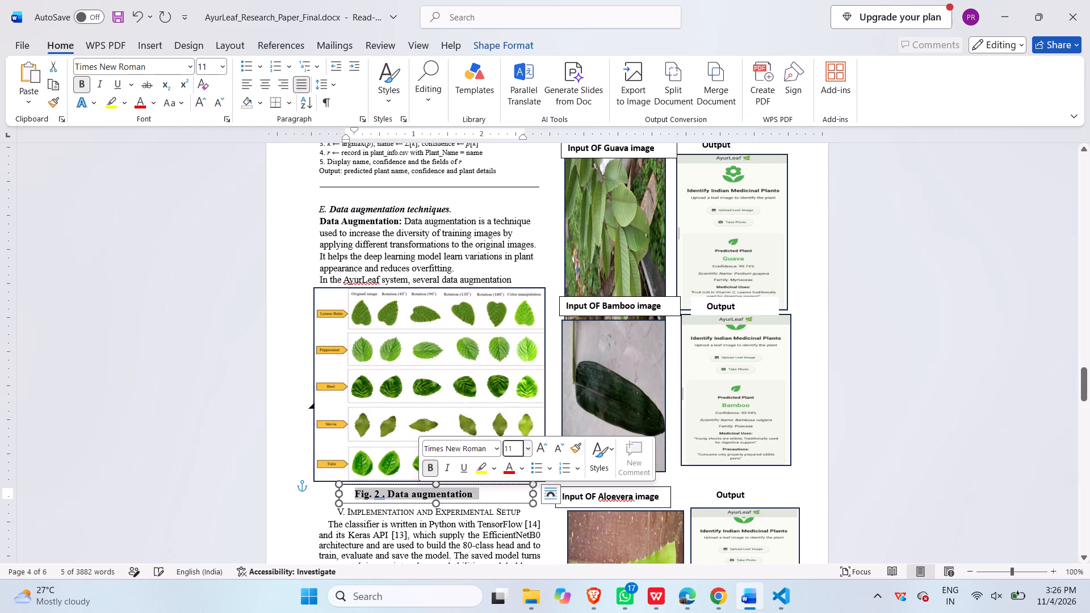
{"action": "left_click", "coordinate": [297, 499]}
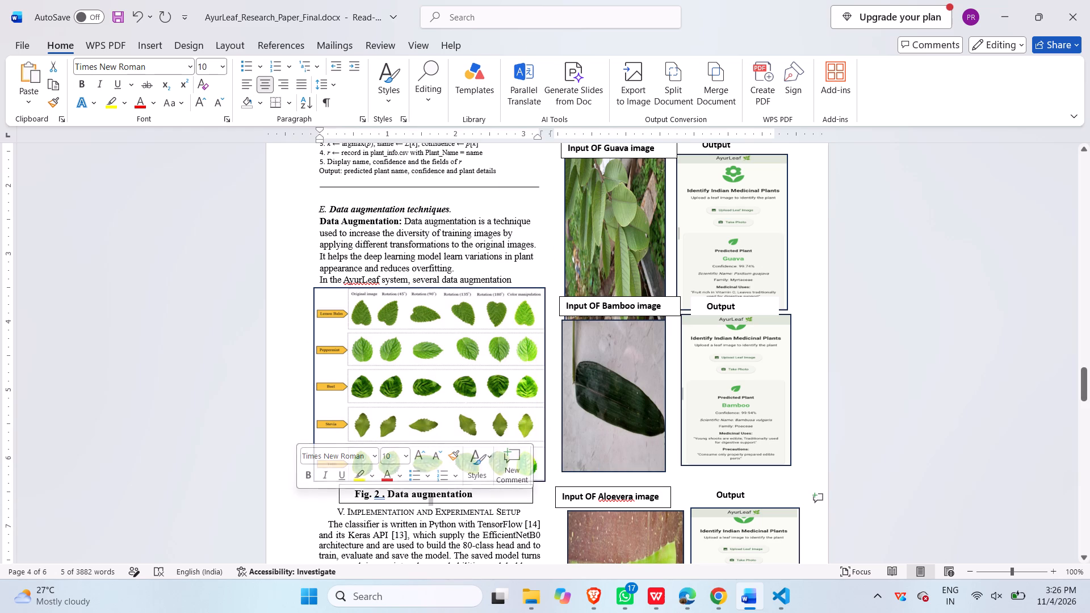
Remove the outline from the data augmentation caption's text box.
{"action": "left_click", "coordinate": [297, 506]}
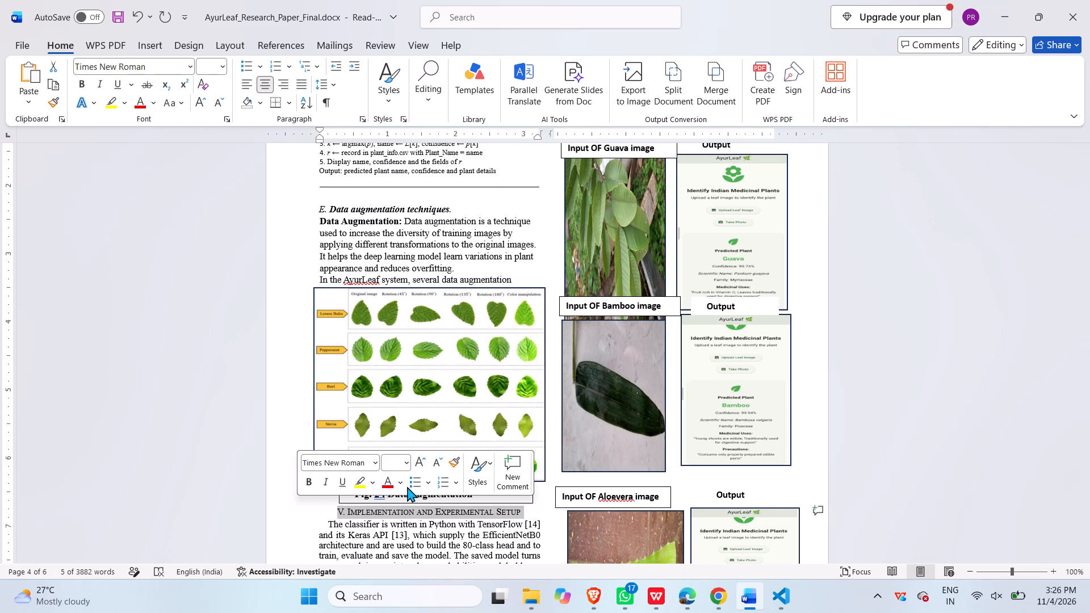
{"action": "left_click", "coordinate": [311, 506]}
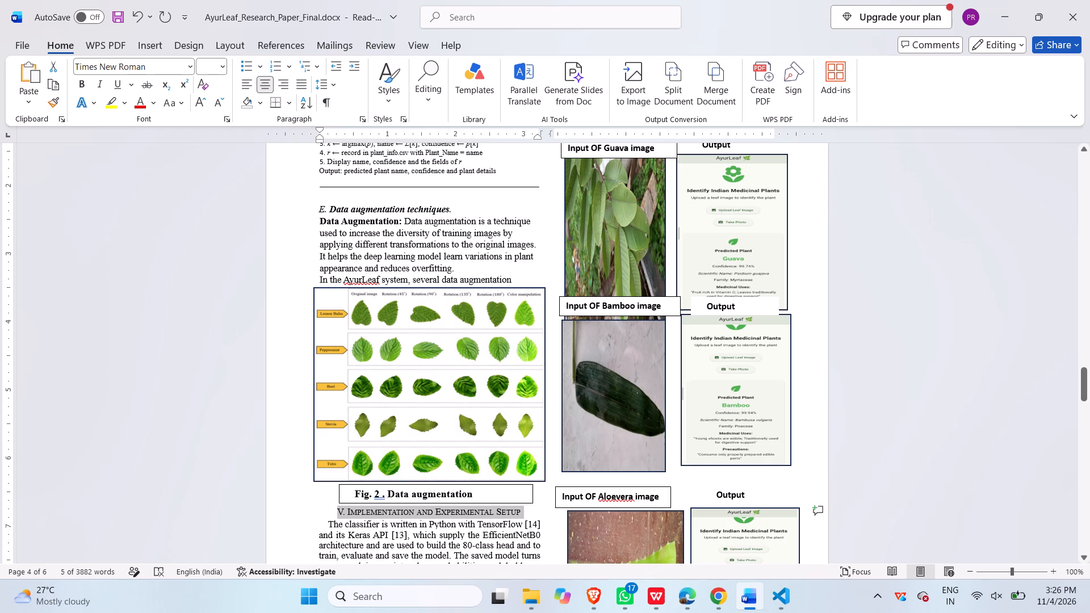
{"action": "right_click", "coordinate": [342, 493]}
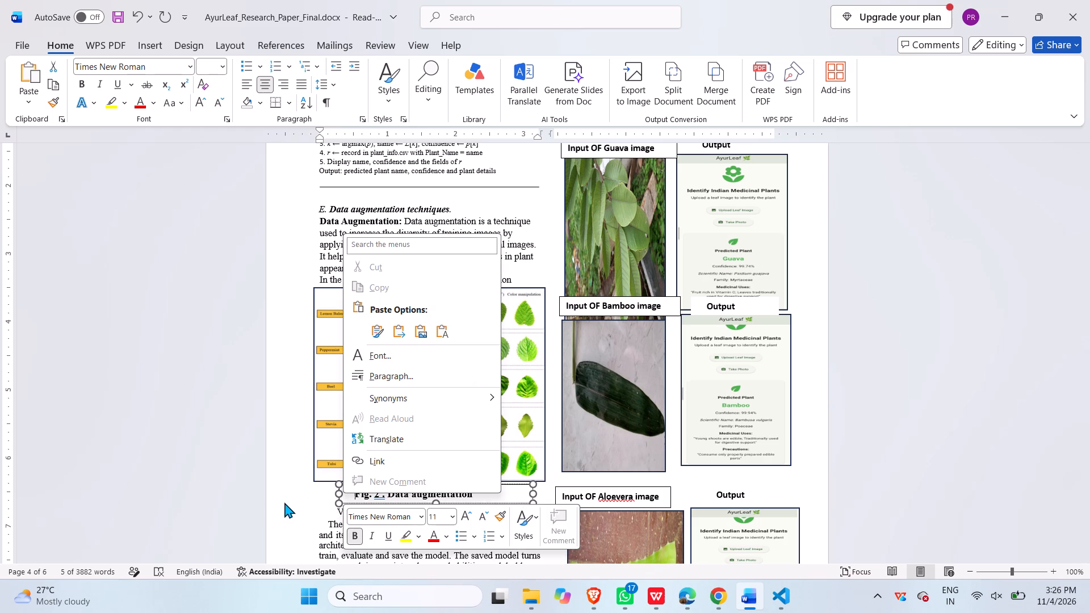
{"action": "left_click", "coordinate": [286, 502]}
{"action": "right_click", "coordinate": [336, 491]}
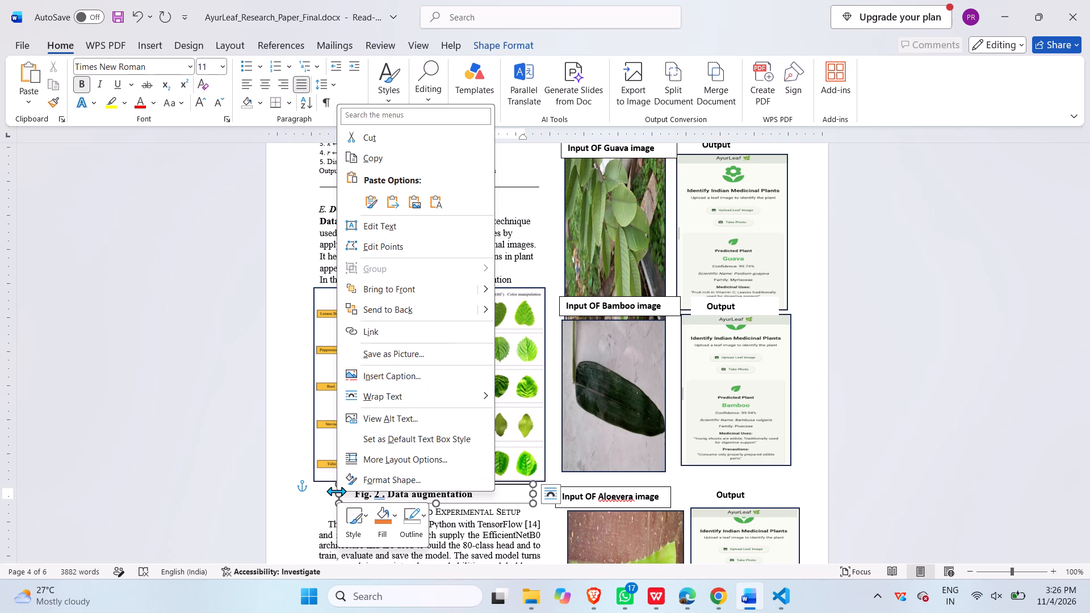
{"action": "left_click", "coordinate": [414, 517]}
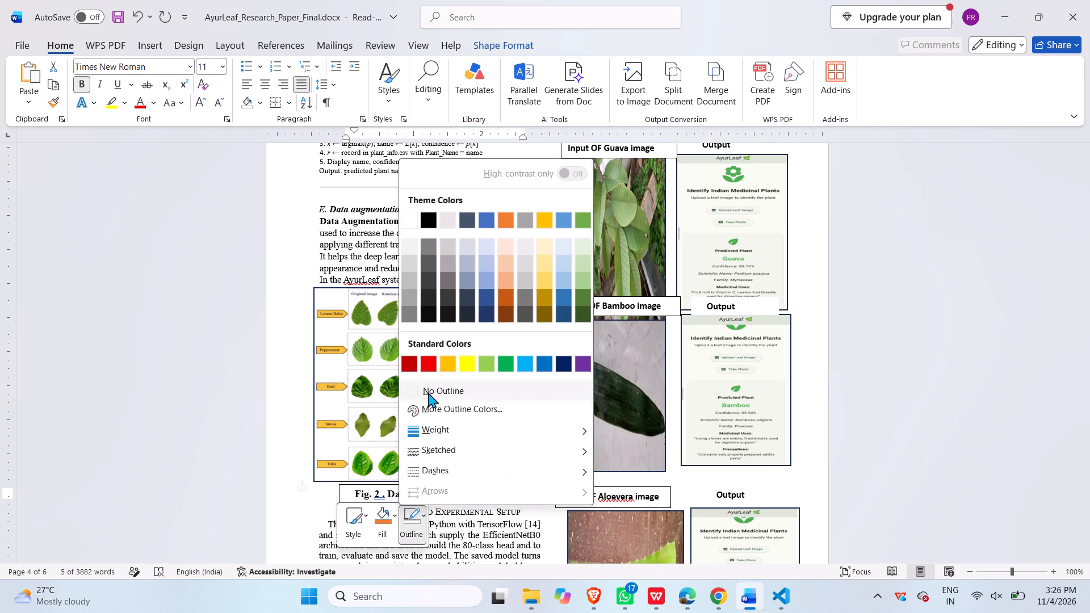
{"action": "left_click", "coordinate": [428, 392]}
{"action": "left_click", "coordinate": [320, 494]}
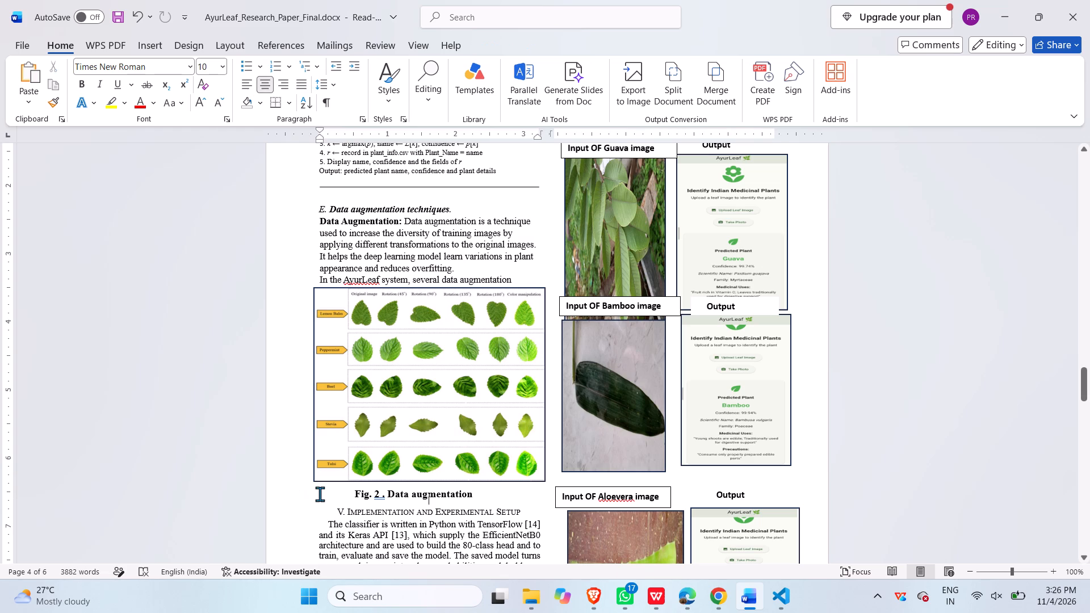
Change the figure number in the data augmentation caption to 4, continuing the numbering of the earlier figure captions.
{"action": "scroll", "coordinate": [437, 465], "scroll_direction": "up", "scroll_amount": 2}
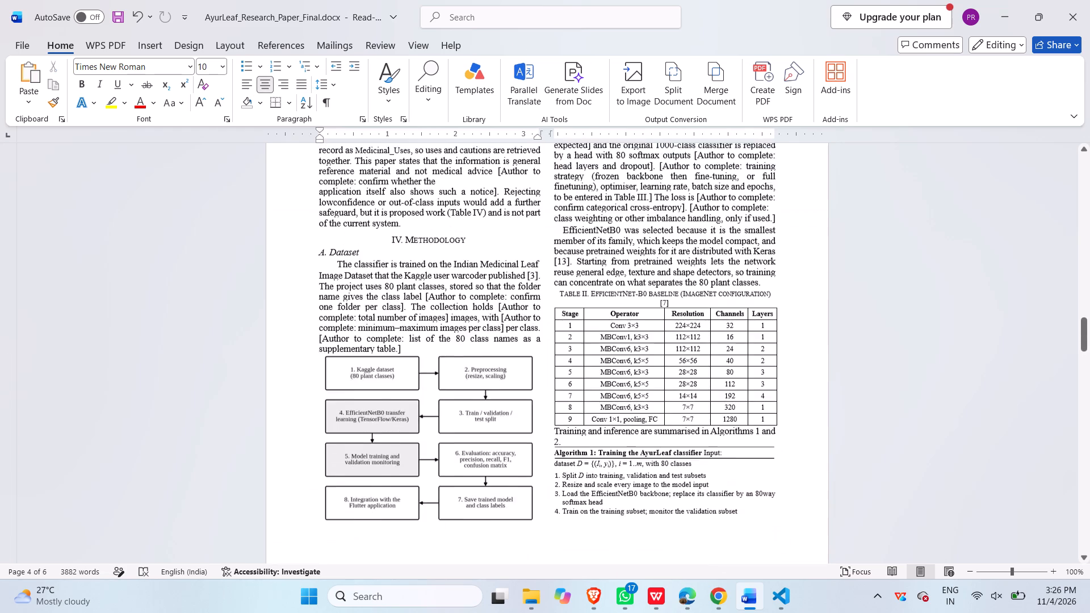
{"action": "scroll", "coordinate": [434, 461], "scroll_direction": "up", "scroll_amount": 1}
{"action": "scroll", "coordinate": [432, 461], "scroll_direction": "down", "scroll_amount": 1}
{"action": "scroll", "coordinate": [429, 459], "scroll_direction": "up", "scroll_amount": 1}
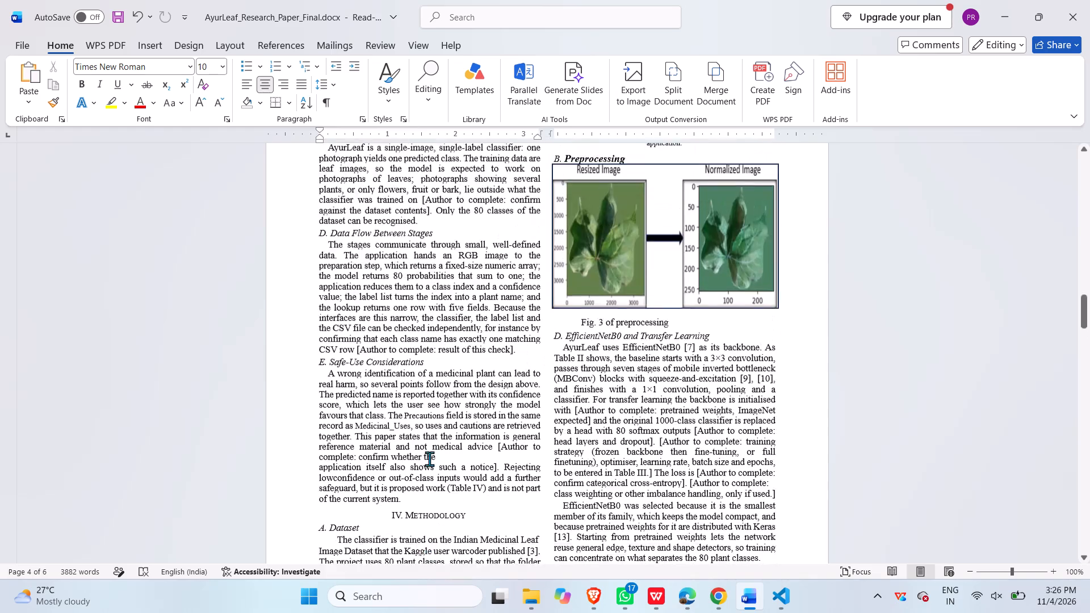
{"action": "scroll", "coordinate": [429, 459], "scroll_direction": "up", "scroll_amount": 2}
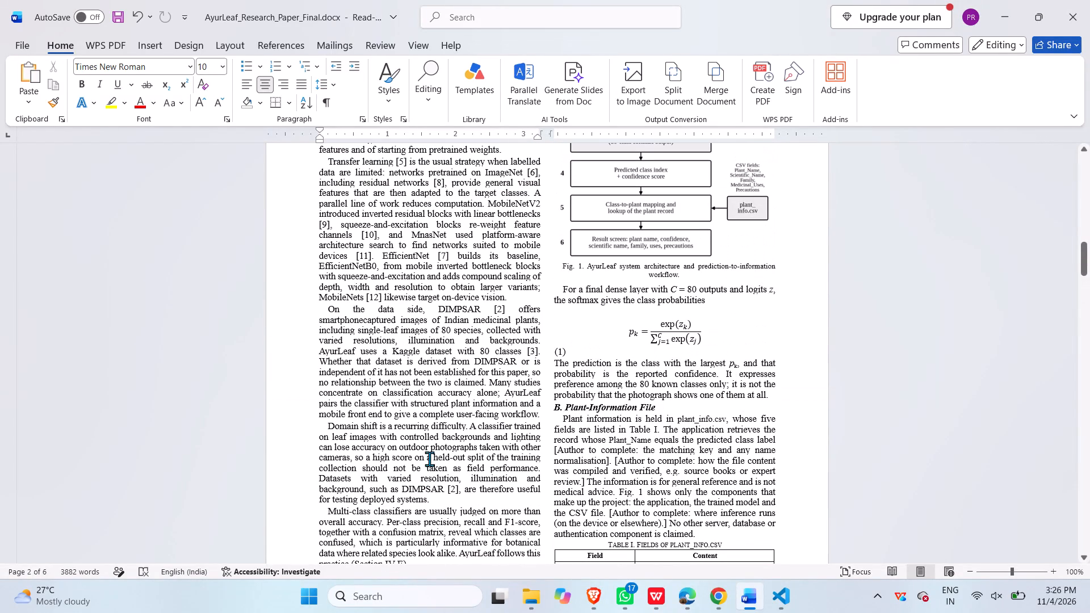
{"action": "scroll", "coordinate": [429, 459], "scroll_direction": "down", "scroll_amount": 2}
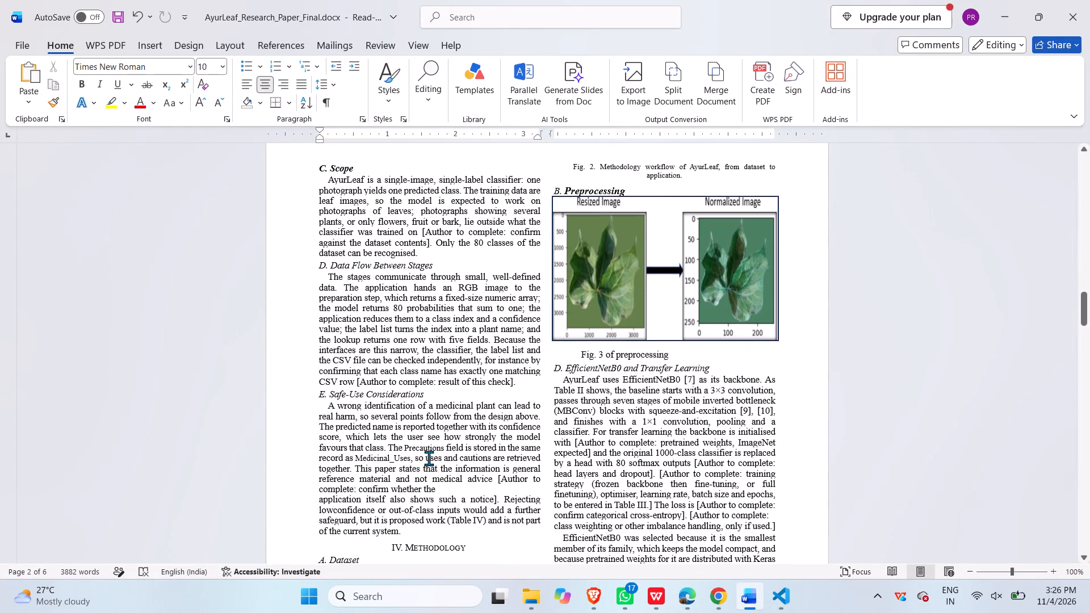
{"action": "scroll", "coordinate": [428, 457], "scroll_direction": "down", "scroll_amount": 1}
{"action": "scroll", "coordinate": [427, 455], "scroll_direction": "up", "scroll_amount": 1}
{"action": "scroll", "coordinate": [427, 455], "scroll_direction": "down", "scroll_amount": 2}
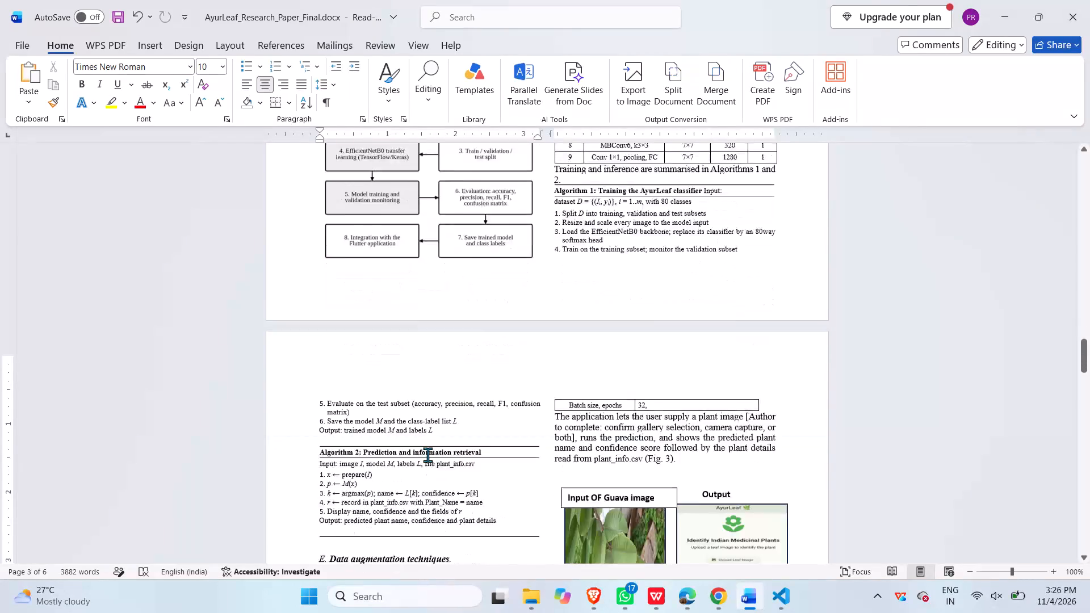
{"action": "scroll", "coordinate": [427, 453], "scroll_direction": "down", "scroll_amount": 1}
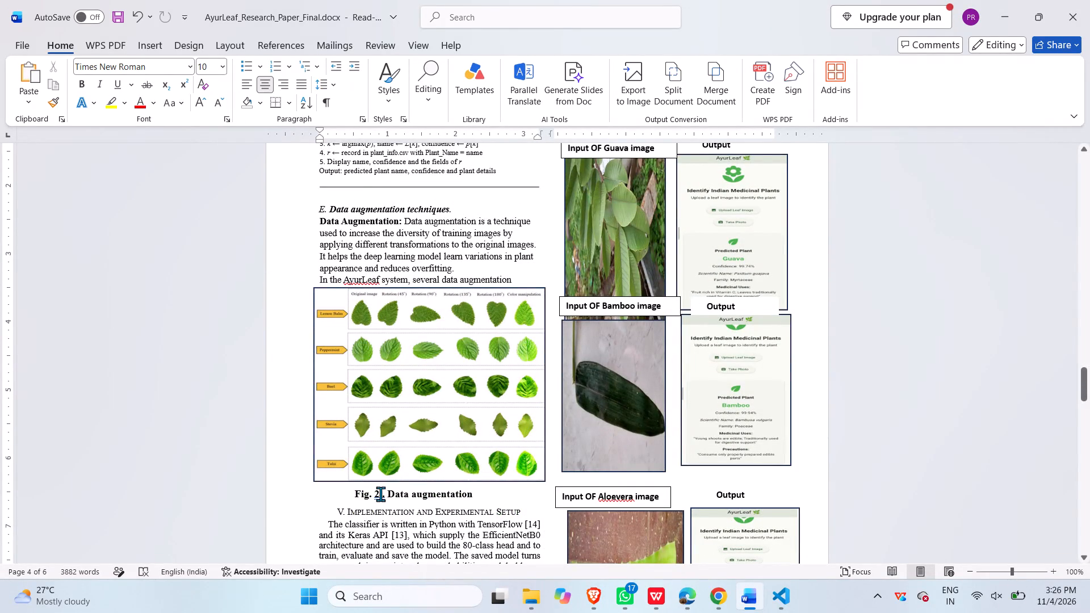
{"action": "left_click", "coordinate": [380, 494]}
{"action": "key", "text": "BackSpace"}
{"action": "key", "text": "4"}
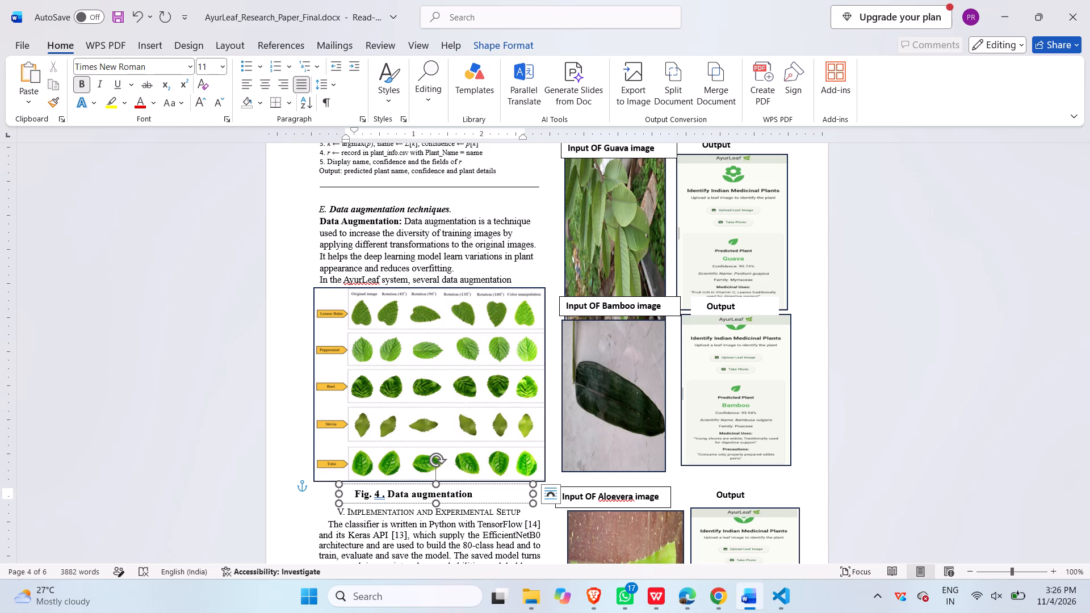
Shorten the Guava input image from its bottom edge so it ends at the "Input OF Bamboo image" label.
{"action": "scroll", "coordinate": [751, 389], "scroll_direction": "up", "scroll_amount": 1}
{"action": "scroll", "coordinate": [751, 390], "scroll_direction": "down", "scroll_amount": 2}
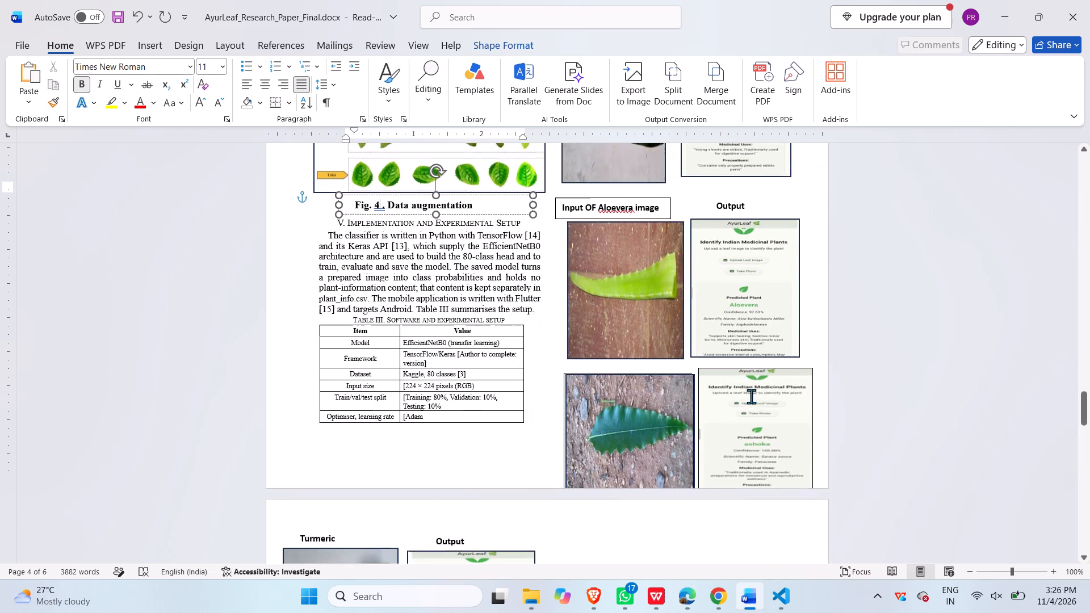
{"action": "scroll", "coordinate": [737, 351], "scroll_direction": "up", "scroll_amount": 1}
{"action": "left_click", "coordinate": [626, 282]}
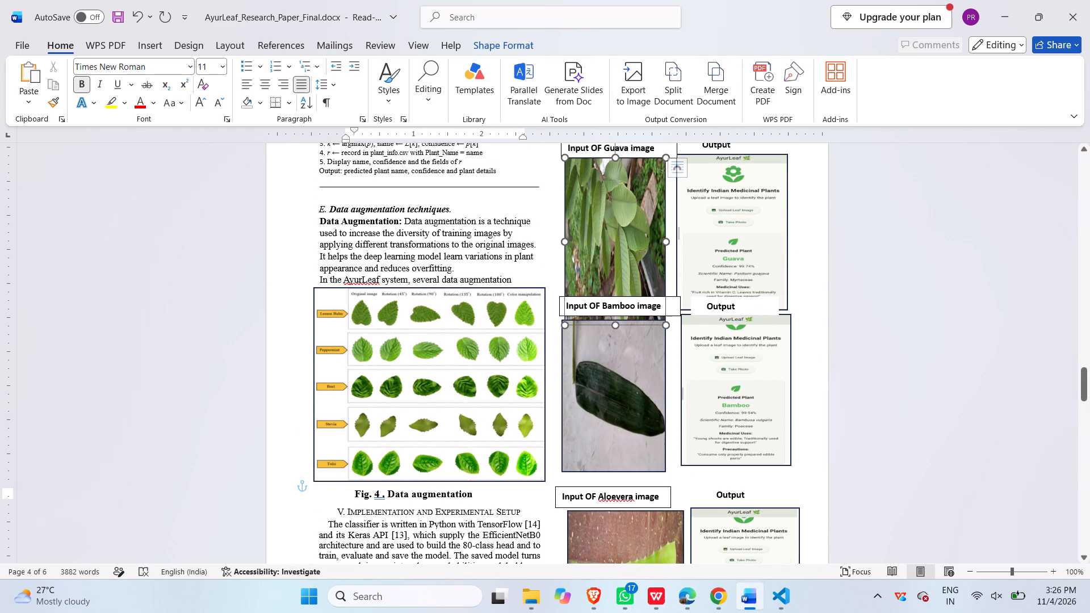
{"action": "left_click_drag", "start_coordinate": [614, 326], "coordinate": [621, 311]}
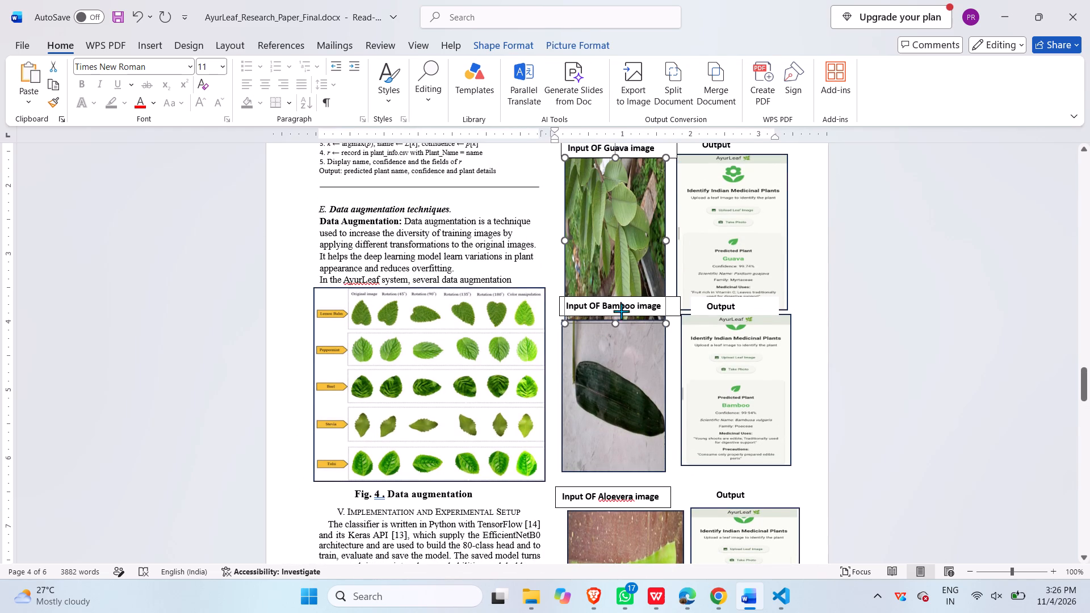
{"action": "left_click_drag", "start_coordinate": [621, 311], "coordinate": [628, 299]}
{"action": "left_click", "coordinate": [672, 280]}
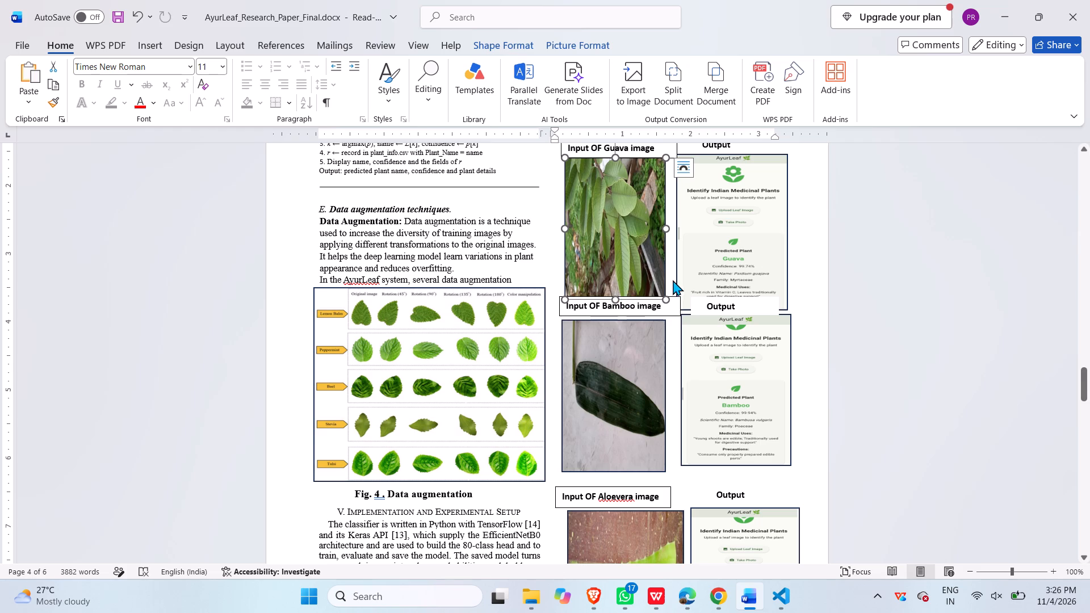
Review the figures and the numbering of their captions across the pages of the paper.
{"action": "scroll", "coordinate": [641, 316], "scroll_direction": "up", "scroll_amount": 1}
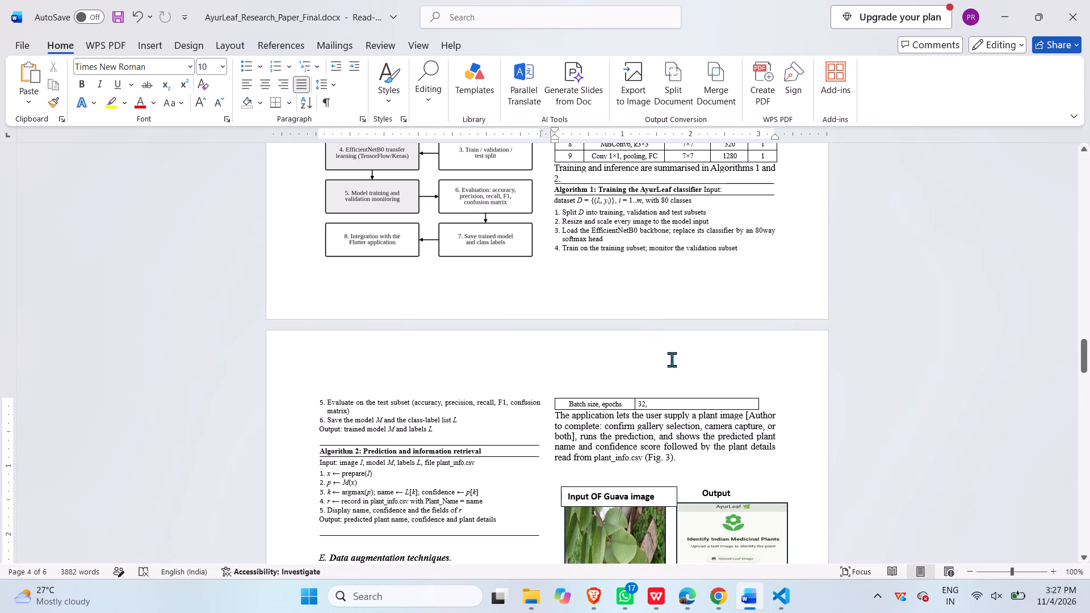
{"action": "scroll", "coordinate": [675, 361], "scroll_direction": "down", "scroll_amount": 1}
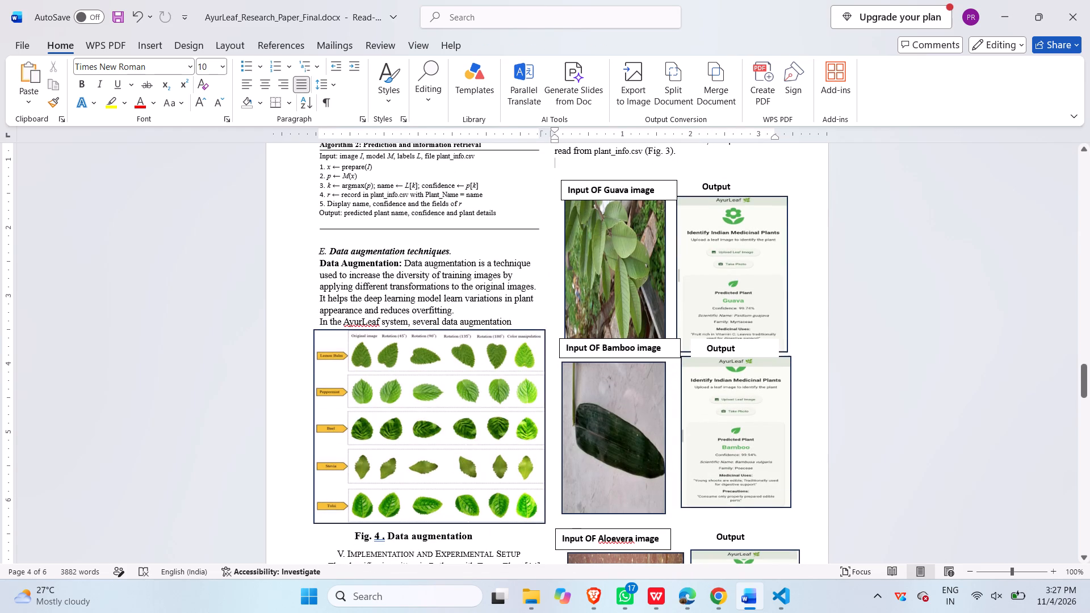
{"action": "scroll", "coordinate": [769, 463], "scroll_direction": "down", "scroll_amount": 1}
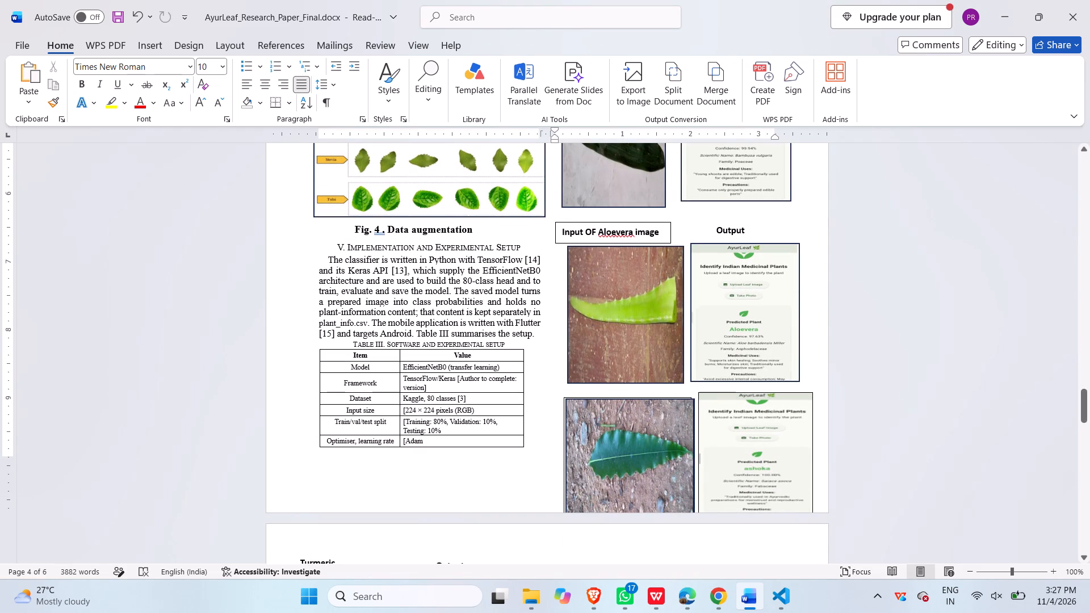
{"action": "scroll", "coordinate": [754, 353], "scroll_direction": "down", "scroll_amount": 1}
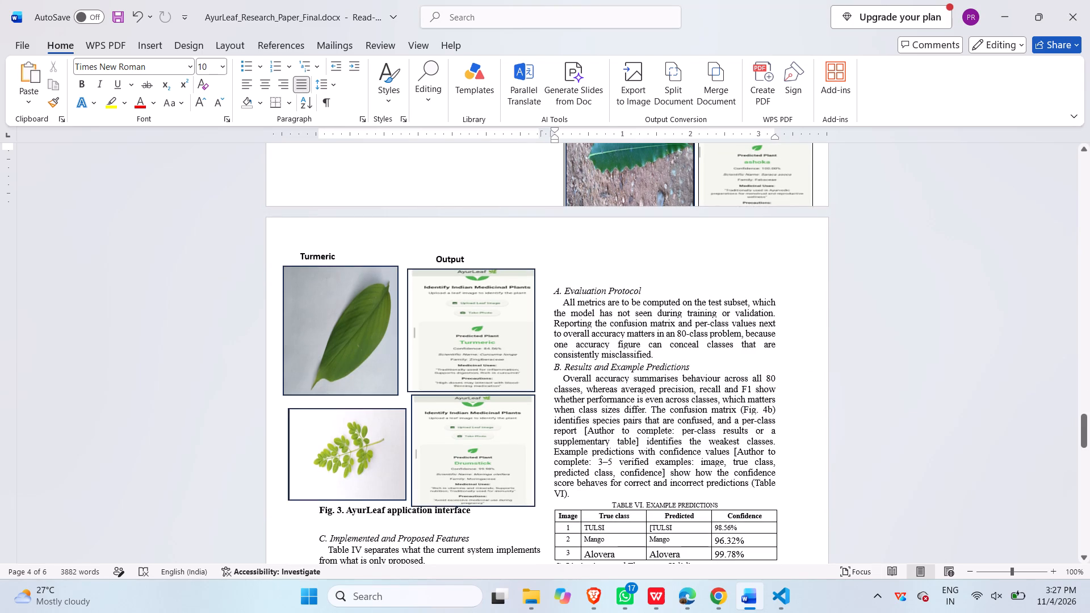
{"action": "scroll", "coordinate": [443, 441], "scroll_direction": "up", "scroll_amount": 1}
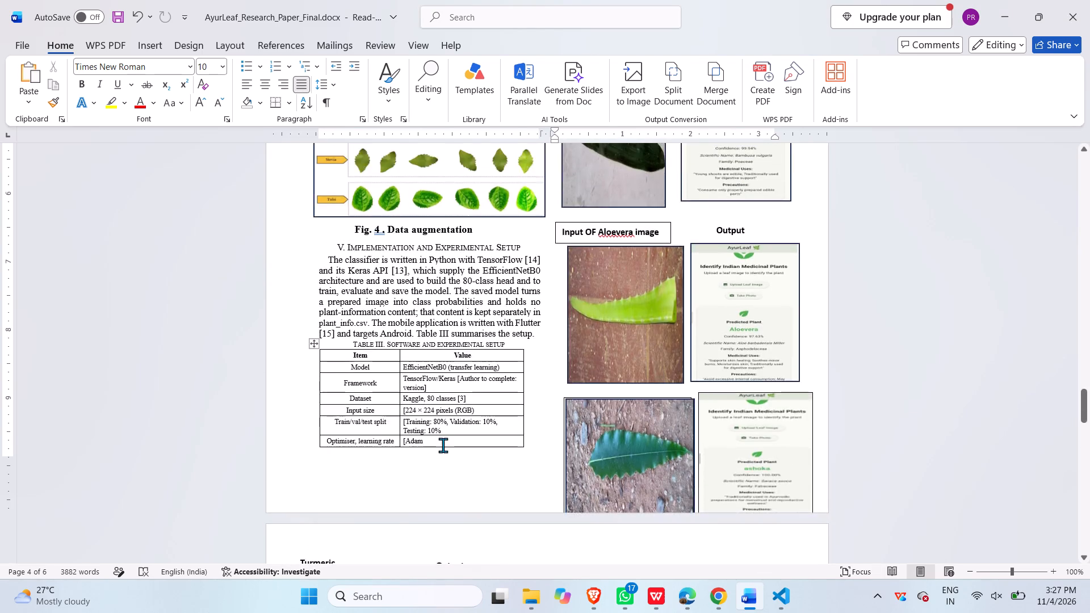
{"action": "scroll", "coordinate": [443, 445], "scroll_direction": "up", "scroll_amount": 1}
{"action": "scroll", "coordinate": [443, 446], "scroll_direction": "down", "scroll_amount": 2}
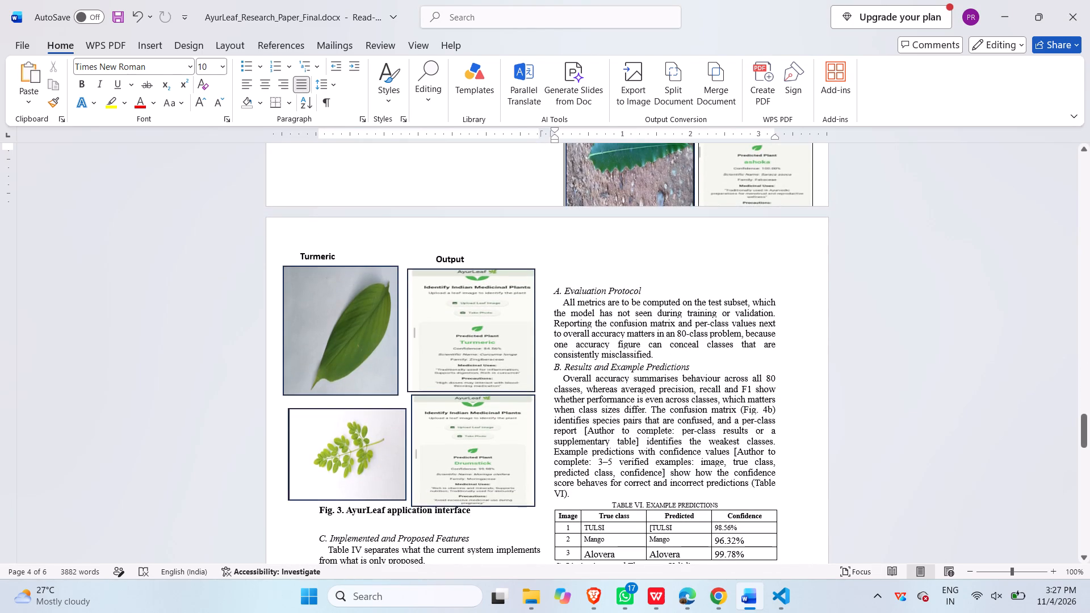
{"action": "scroll", "coordinate": [443, 441], "scroll_direction": "down", "scroll_amount": 3}
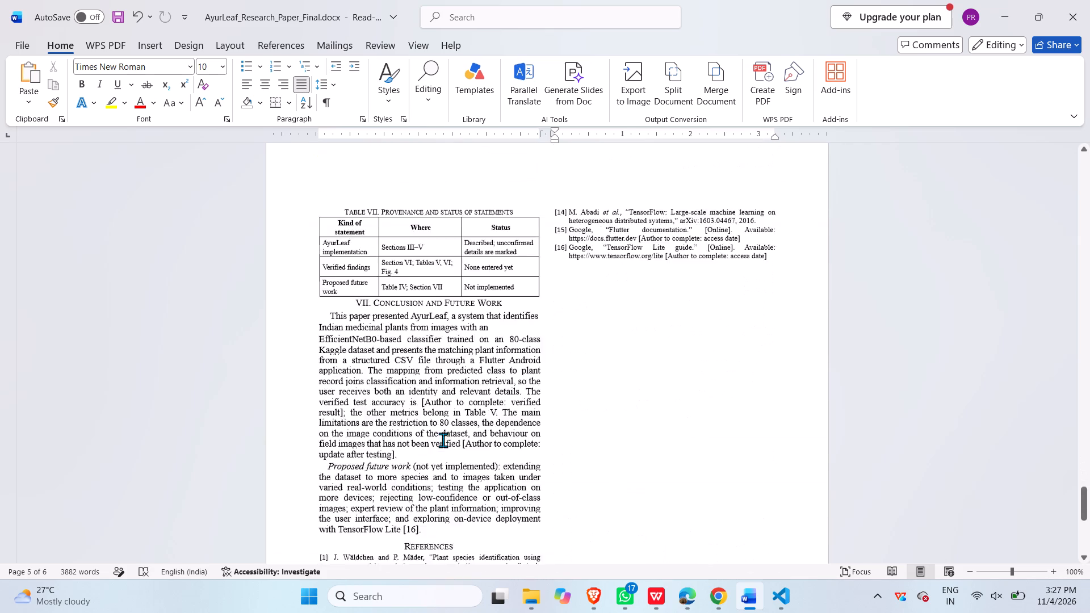
{"action": "scroll", "coordinate": [443, 440], "scroll_direction": "down", "scroll_amount": 2}
{"action": "scroll", "coordinate": [442, 440], "scroll_direction": "up", "scroll_amount": 6}
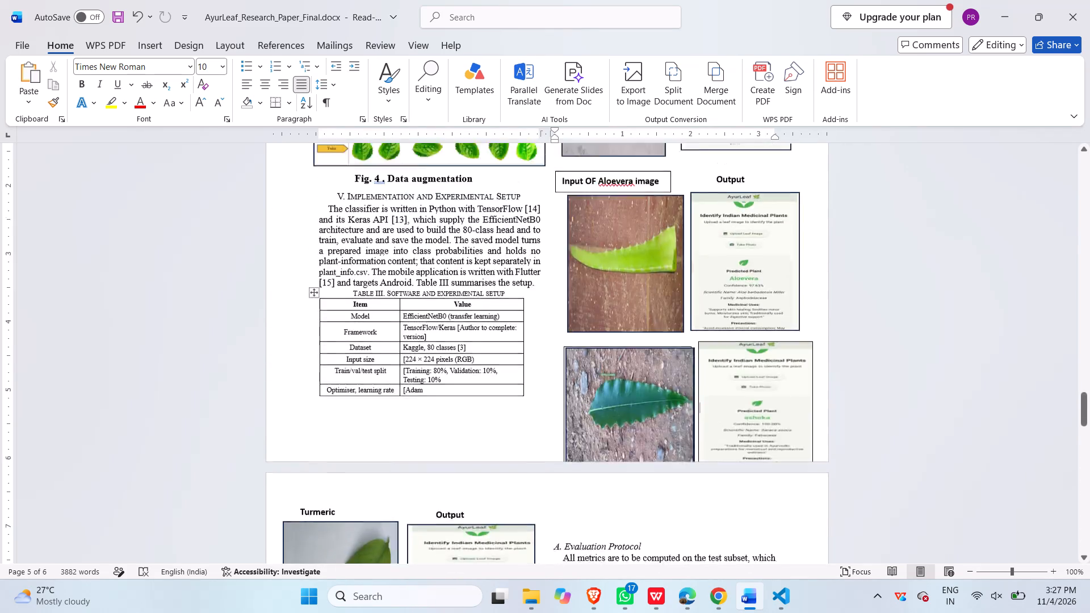
{"action": "scroll", "coordinate": [441, 436], "scroll_direction": "up", "scroll_amount": 5}
{"action": "scroll", "coordinate": [437, 441], "scroll_direction": "down", "scroll_amount": 2}
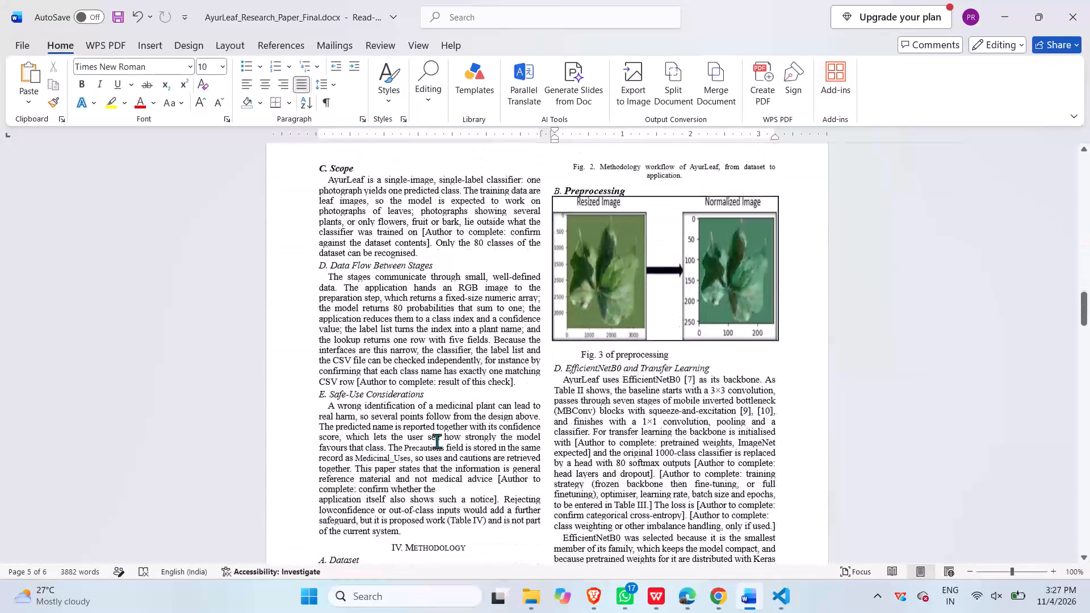
{"action": "scroll", "coordinate": [437, 441], "scroll_direction": "down", "scroll_amount": 1}
{"action": "scroll", "coordinate": [437, 441], "scroll_direction": "up", "scroll_amount": 1}
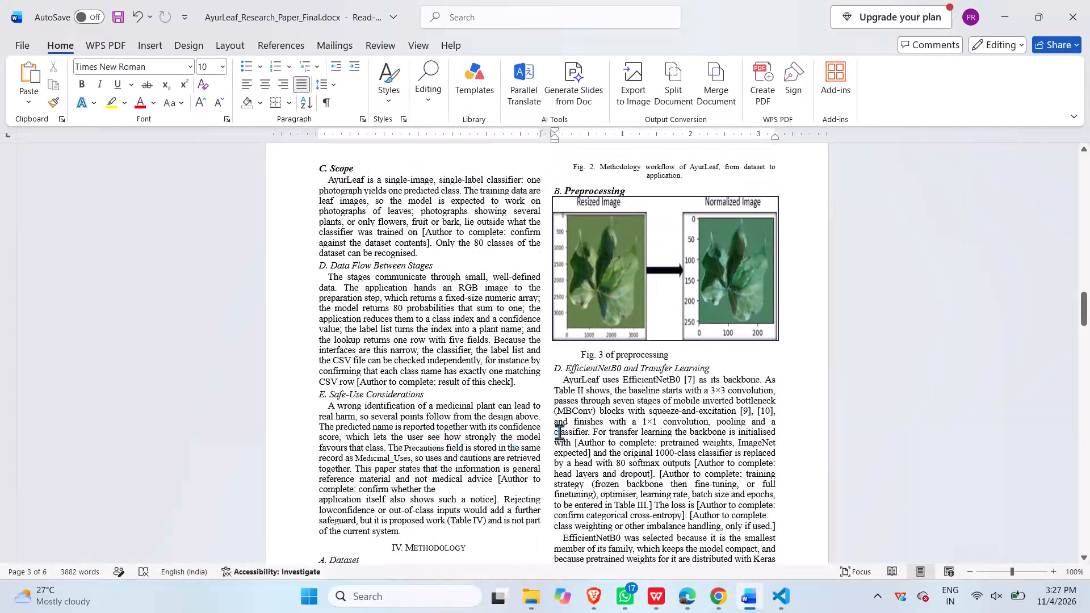
Change the start of the AyurLeaf application interface caption to "Figs 5", replacing the period after "Fig" with an s.
{"action": "scroll", "coordinate": [576, 370], "scroll_direction": "down", "scroll_amount": 2}
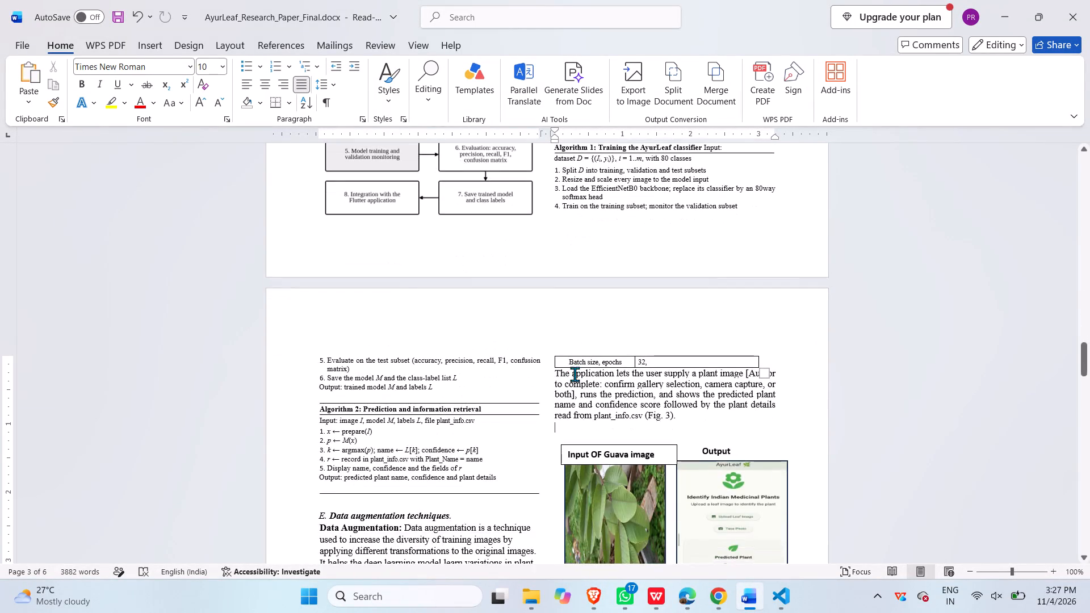
{"action": "scroll", "coordinate": [573, 376], "scroll_direction": "down", "scroll_amount": 3}
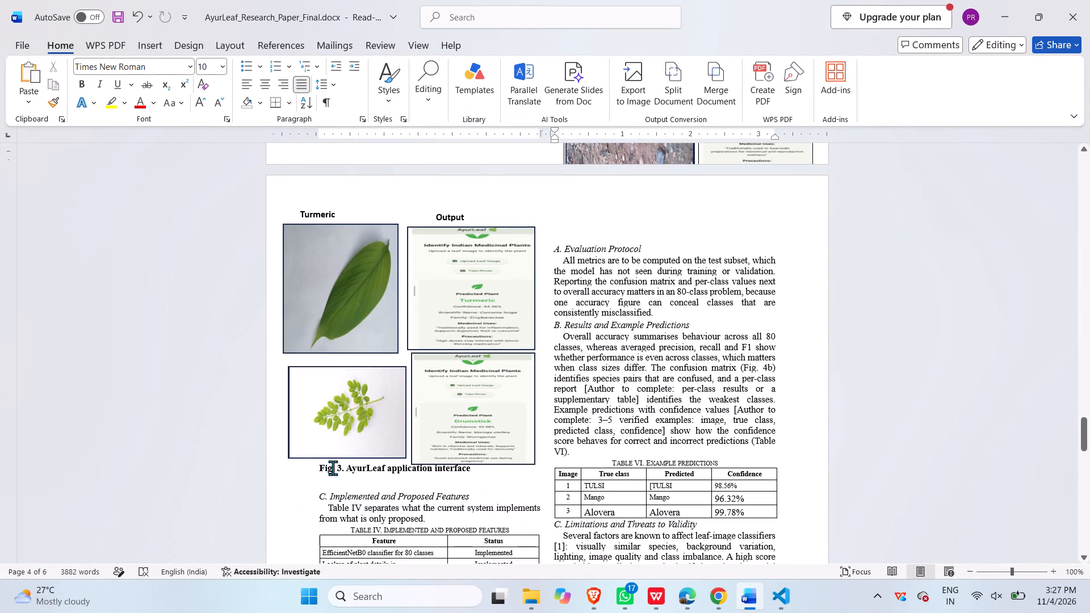
{"action": "left_click", "coordinate": [333, 469]}
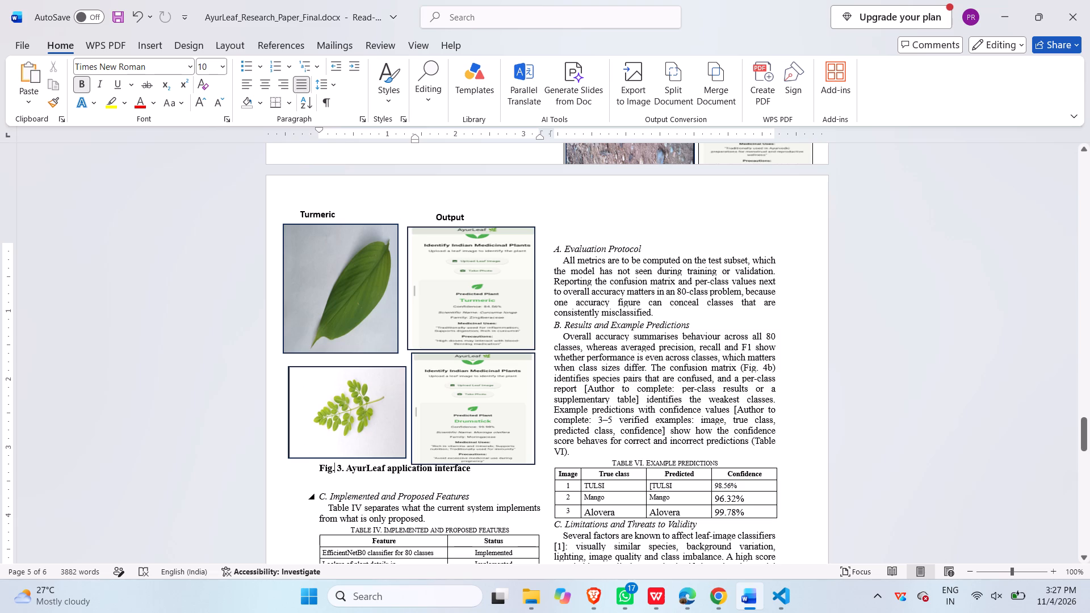
{"action": "key", "text": "BackSpace"}
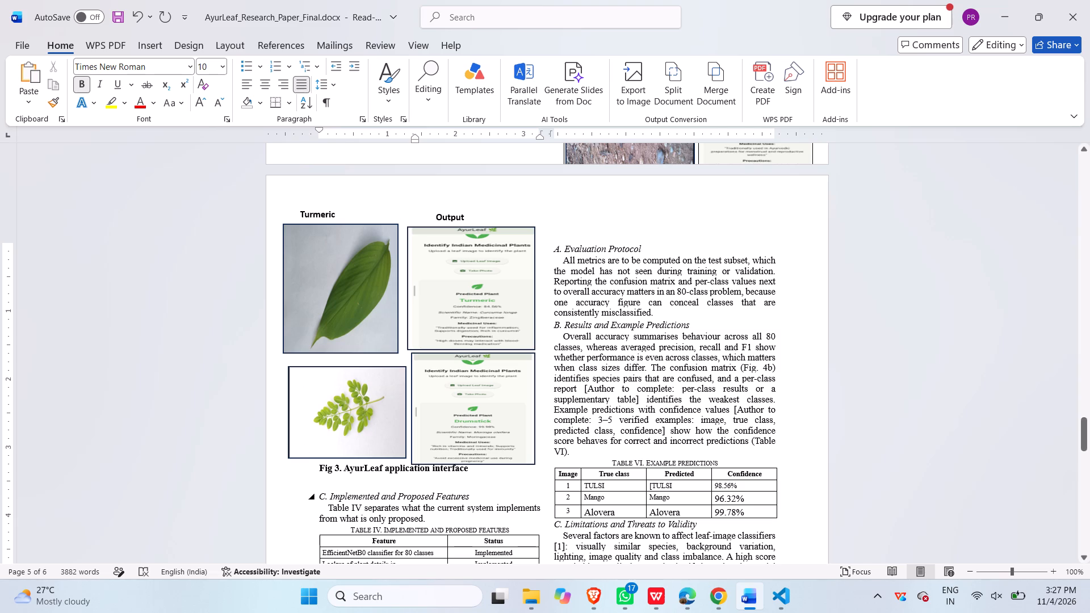
{"action": "key", "text": "s"}
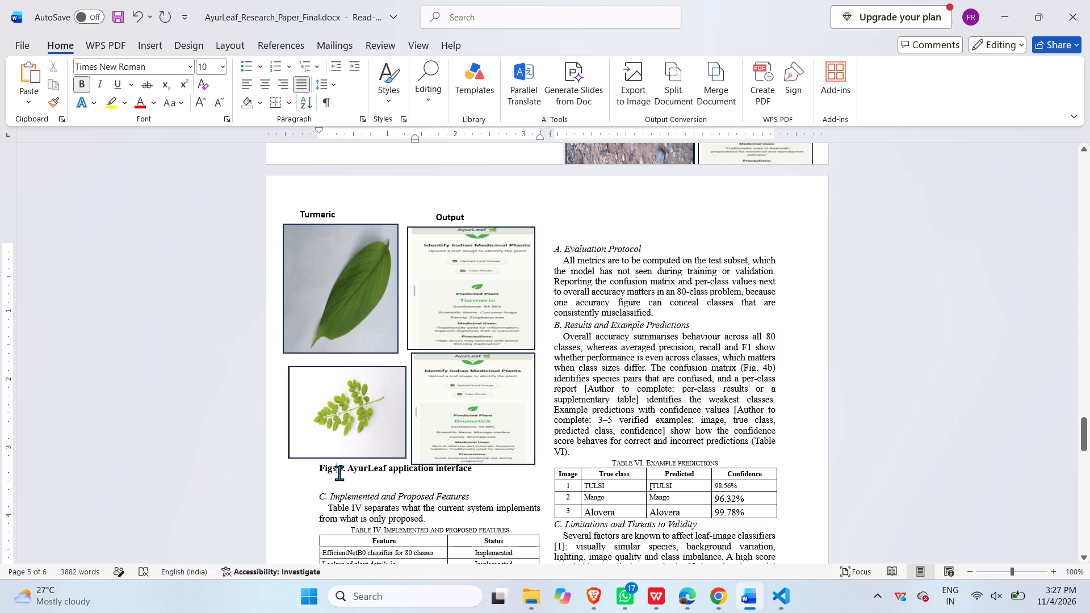
{"action": "left_click", "coordinate": [339, 472]}
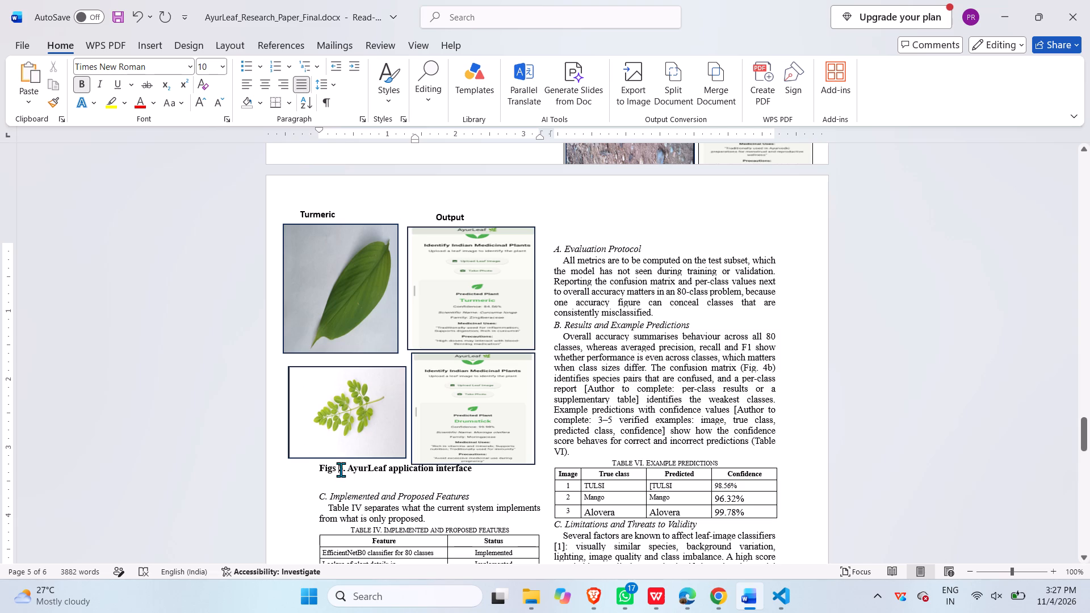
{"action": "left_click", "coordinate": [342, 468]}
{"action": "key", "text": "BackSpace"}
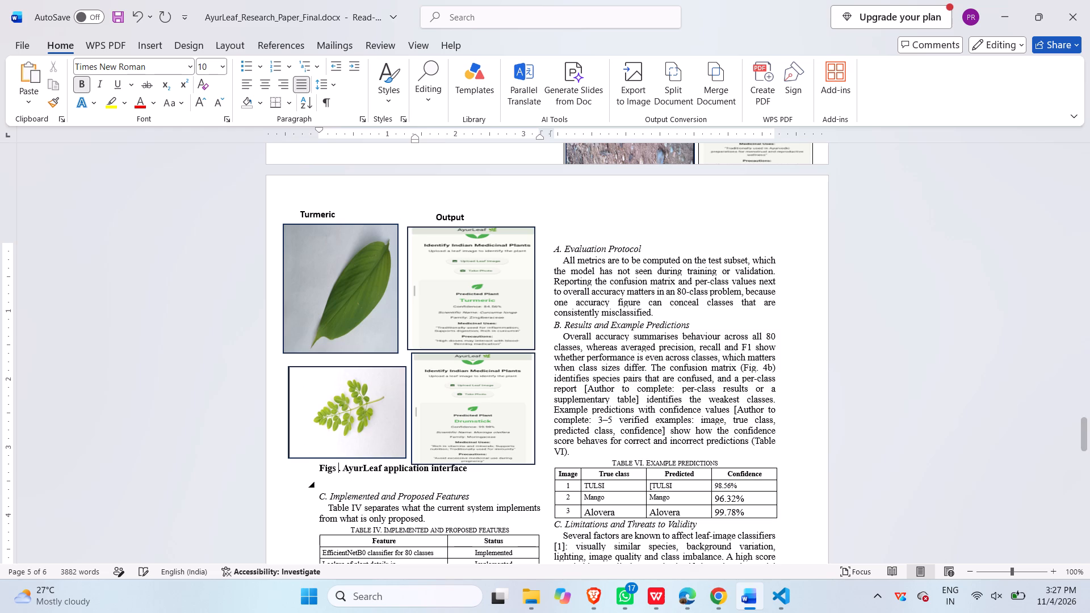
{"action": "key", "text": "5"}
{"action": "scroll", "coordinate": [444, 441], "scroll_direction": "up", "scroll_amount": 1}
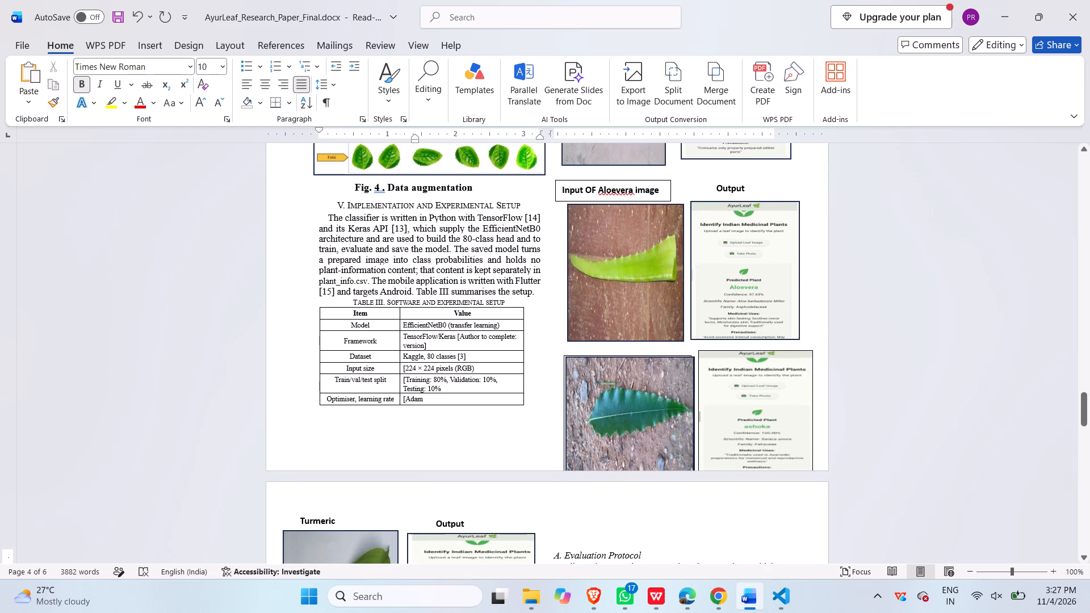
Review the figures, captions, tables and text layout from the data augmentation section through the references of the paper.
{"action": "scroll", "coordinate": [442, 442], "scroll_direction": "up", "scroll_amount": 2}
{"action": "scroll", "coordinate": [442, 442], "scroll_direction": "down", "scroll_amount": 1}
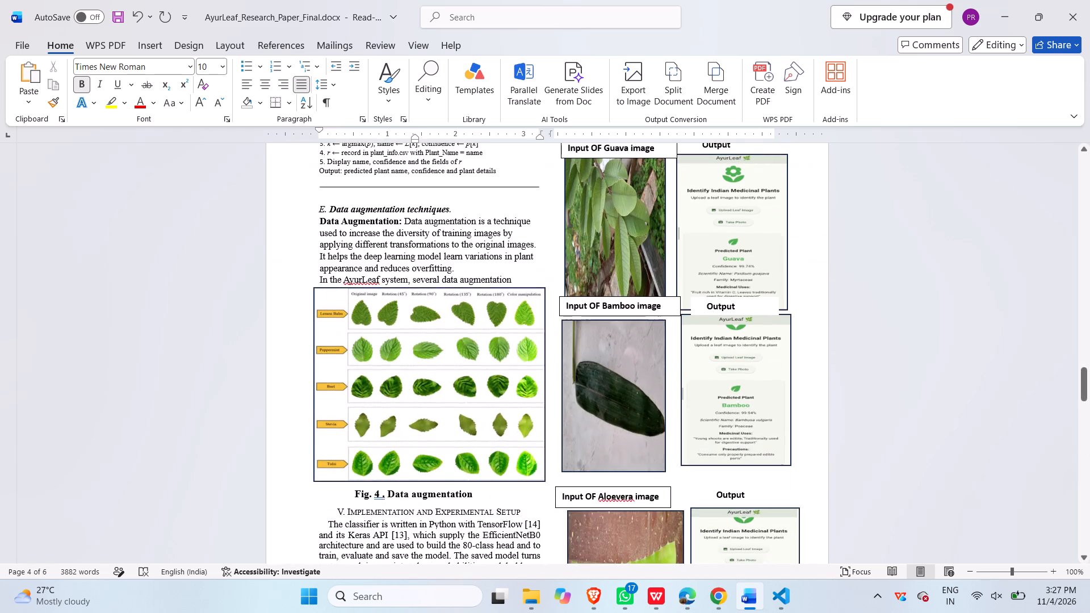
{"action": "scroll", "coordinate": [569, 316], "scroll_direction": "down", "scroll_amount": 2}
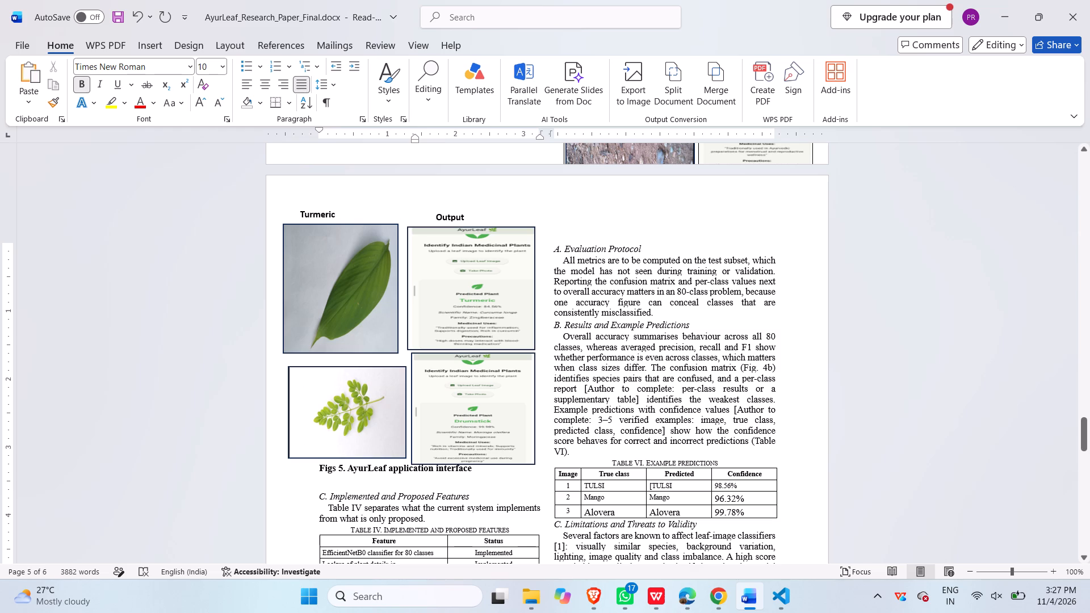
{"action": "scroll", "coordinate": [516, 442], "scroll_direction": "down", "scroll_amount": 2}
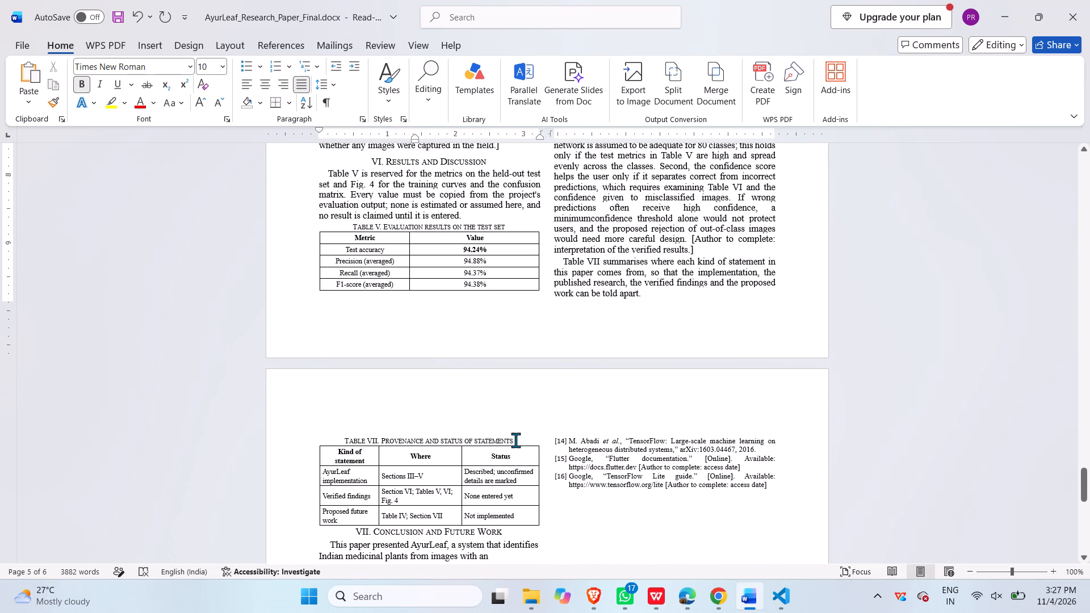
{"action": "scroll", "coordinate": [515, 438], "scroll_direction": "down", "scroll_amount": 2}
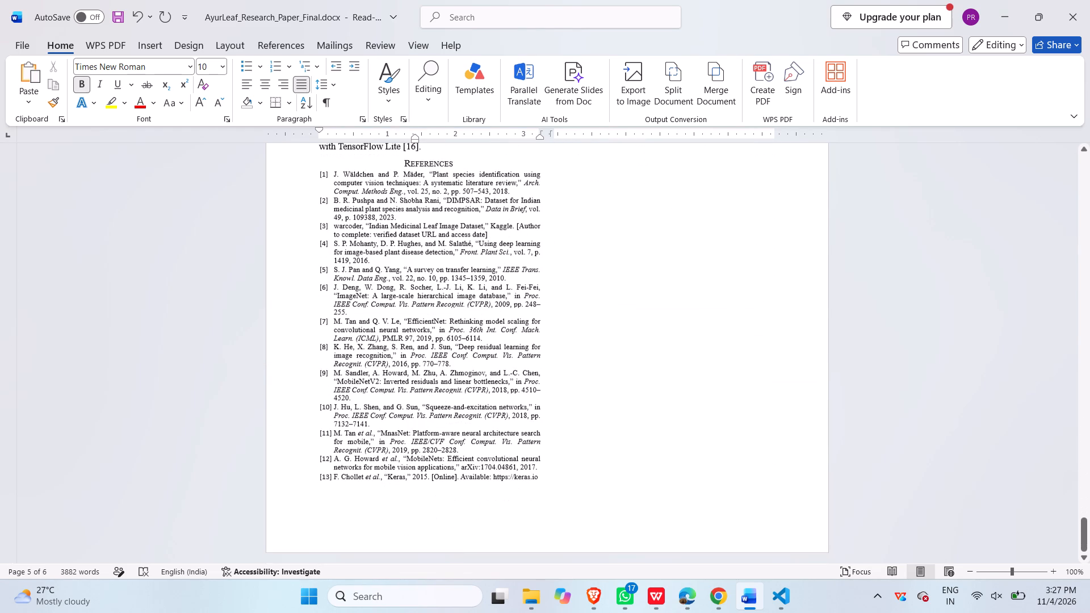
{"action": "scroll", "coordinate": [515, 438], "scroll_direction": "up", "scroll_amount": 2}
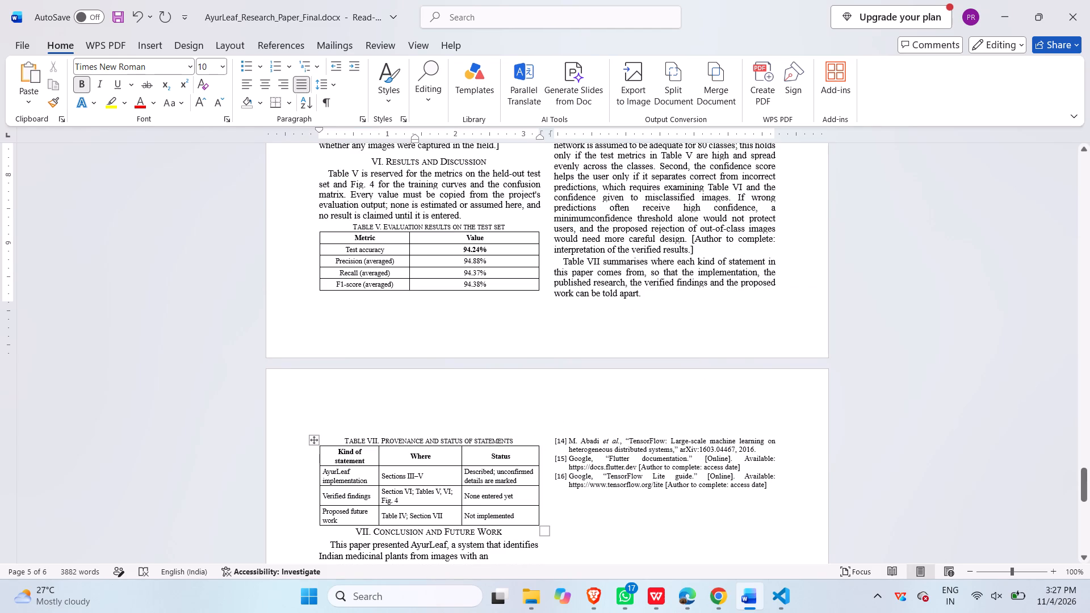
{"action": "scroll", "coordinate": [537, 448], "scroll_direction": "down", "scroll_amount": 1}
{"action": "scroll", "coordinate": [537, 448], "scroll_direction": "up", "scroll_amount": 3}
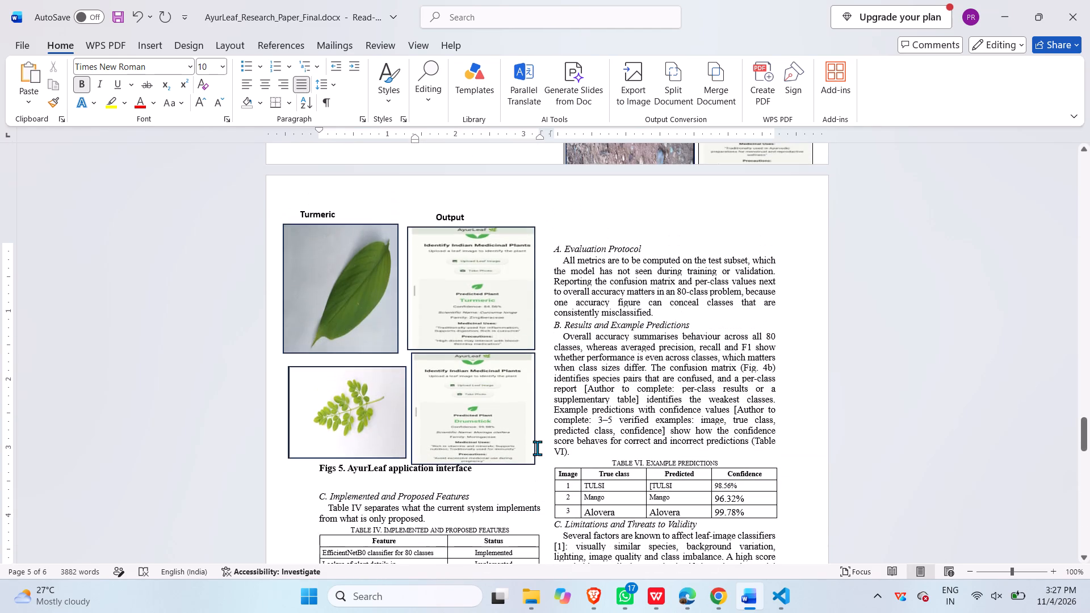
{"action": "scroll", "coordinate": [537, 448], "scroll_direction": "up", "scroll_amount": 1}
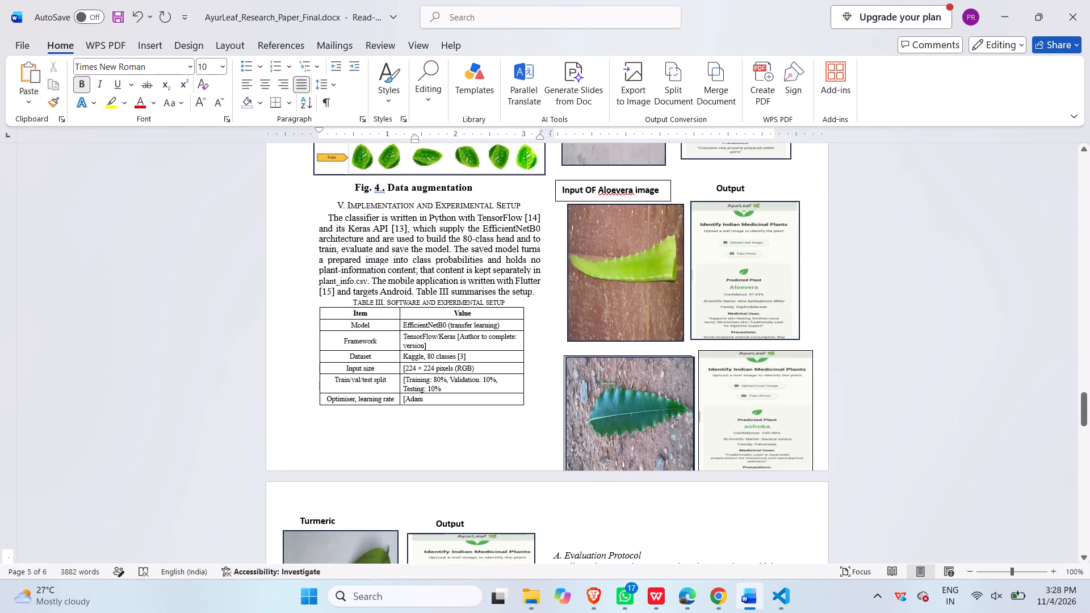
{"action": "scroll", "coordinate": [537, 448], "scroll_direction": "down", "scroll_amount": 3}
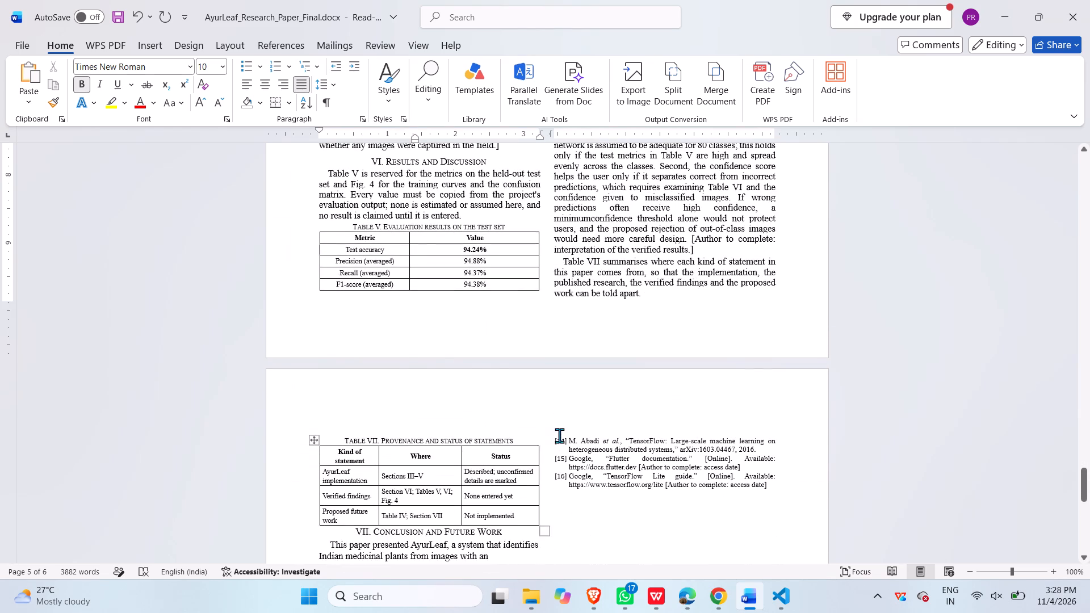
{"action": "scroll", "coordinate": [559, 435], "scroll_direction": "down", "scroll_amount": 1}
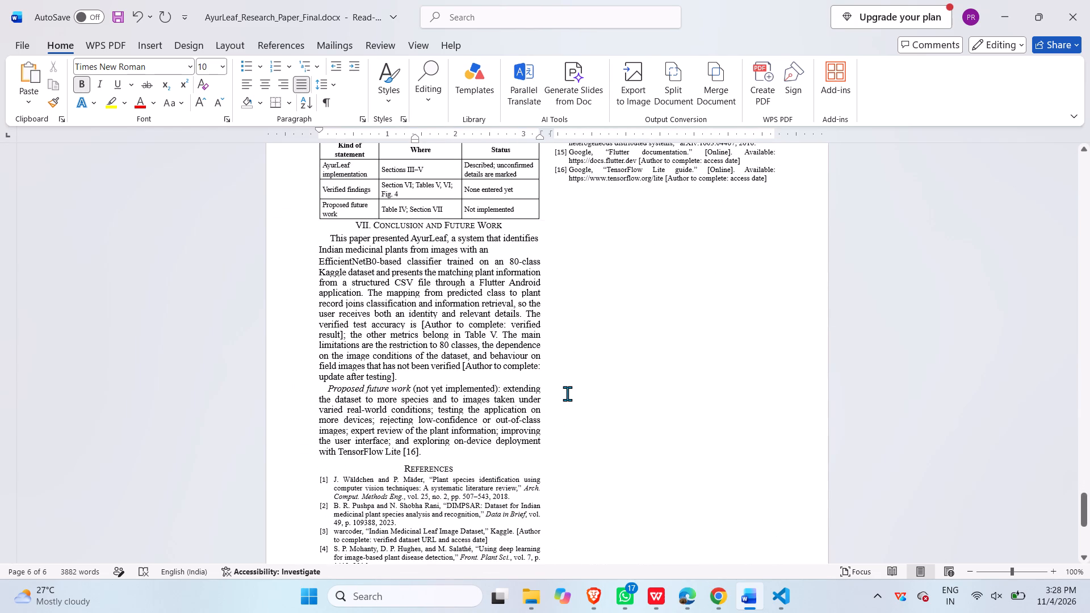
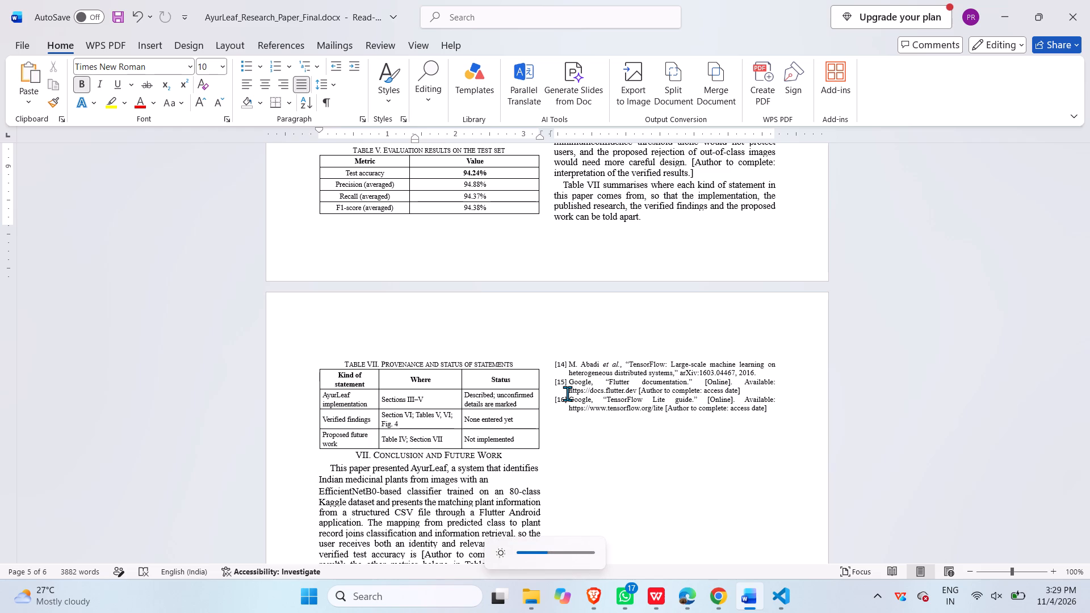
Review the text, figures, captions and tables of the paper from the introduction through the data augmentation section and the Guava and Bamboo images.
{"action": "scroll", "coordinate": [506, 357], "scroll_direction": "up", "scroll_amount": 1}
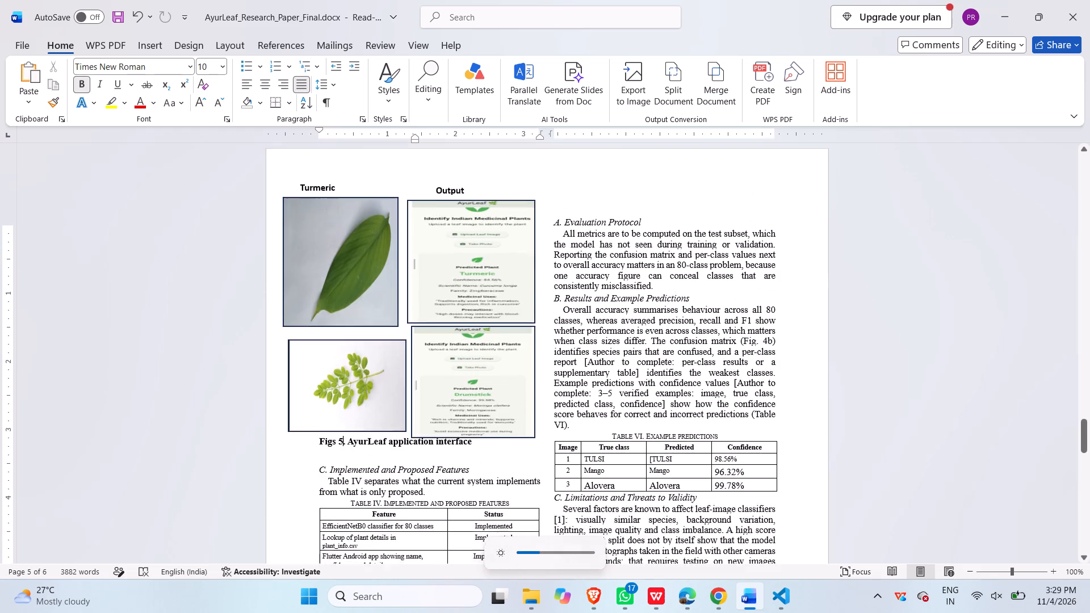
{"action": "scroll", "coordinate": [506, 357], "scroll_direction": "up", "scroll_amount": 2}
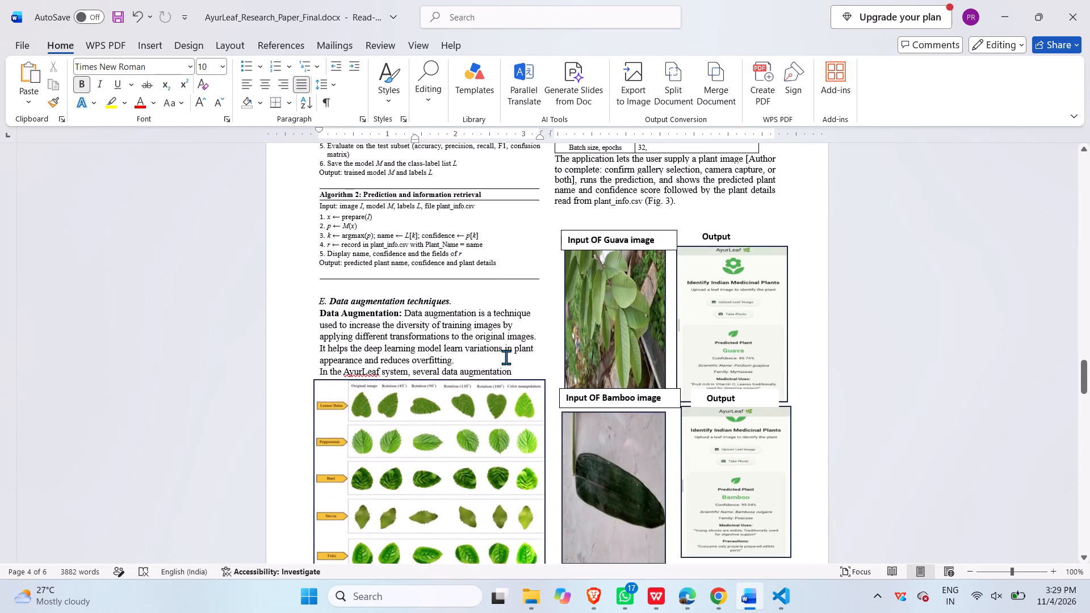
{"action": "scroll", "coordinate": [506, 357], "scroll_direction": "up", "scroll_amount": 2}
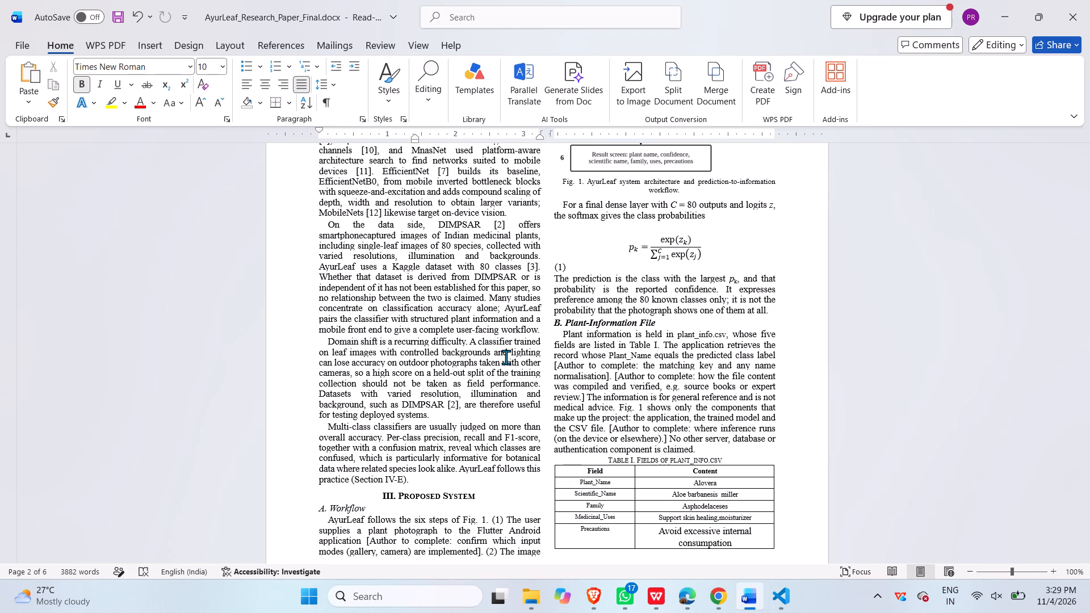
{"action": "scroll", "coordinate": [475, 383], "scroll_direction": "up", "scroll_amount": 1}
{"action": "scroll", "coordinate": [475, 383], "scroll_direction": "down", "scroll_amount": 1}
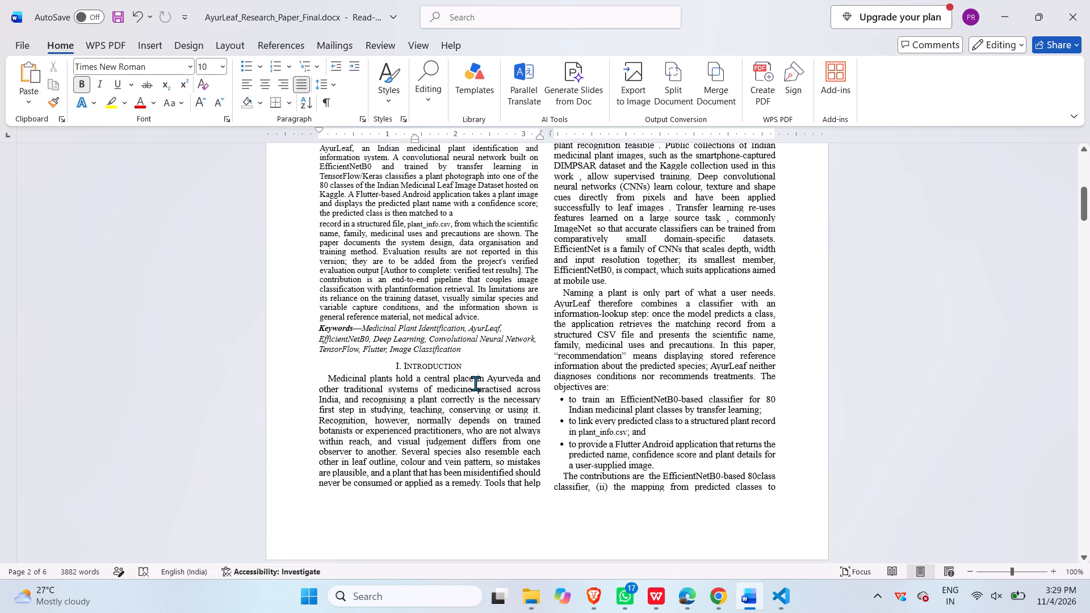
{"action": "scroll", "coordinate": [475, 383], "scroll_direction": "down", "scroll_amount": 2}
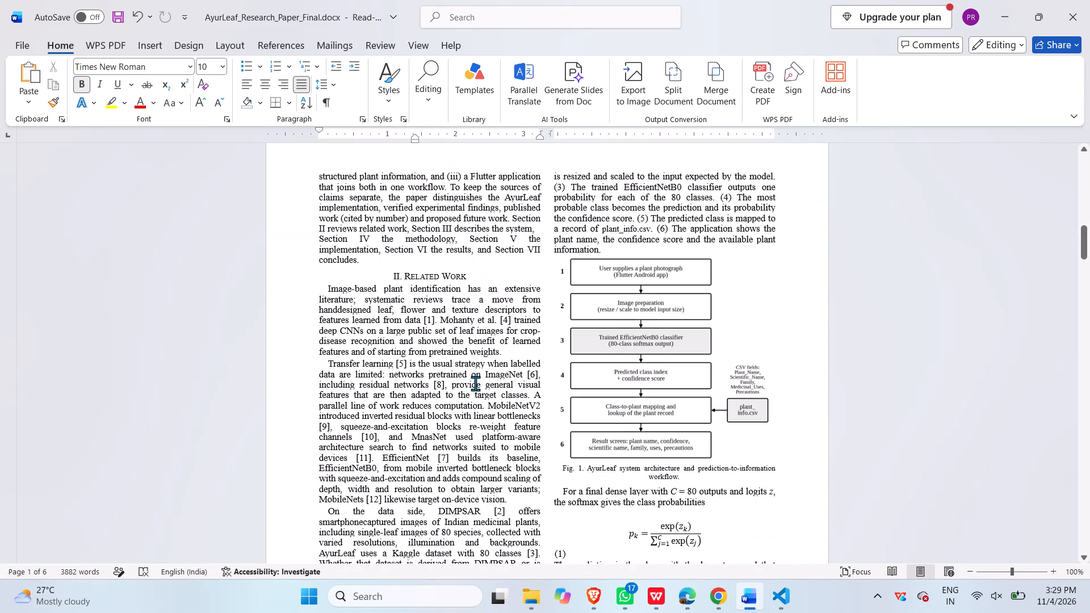
{"action": "scroll", "coordinate": [475, 383], "scroll_direction": "down", "scroll_amount": 1}
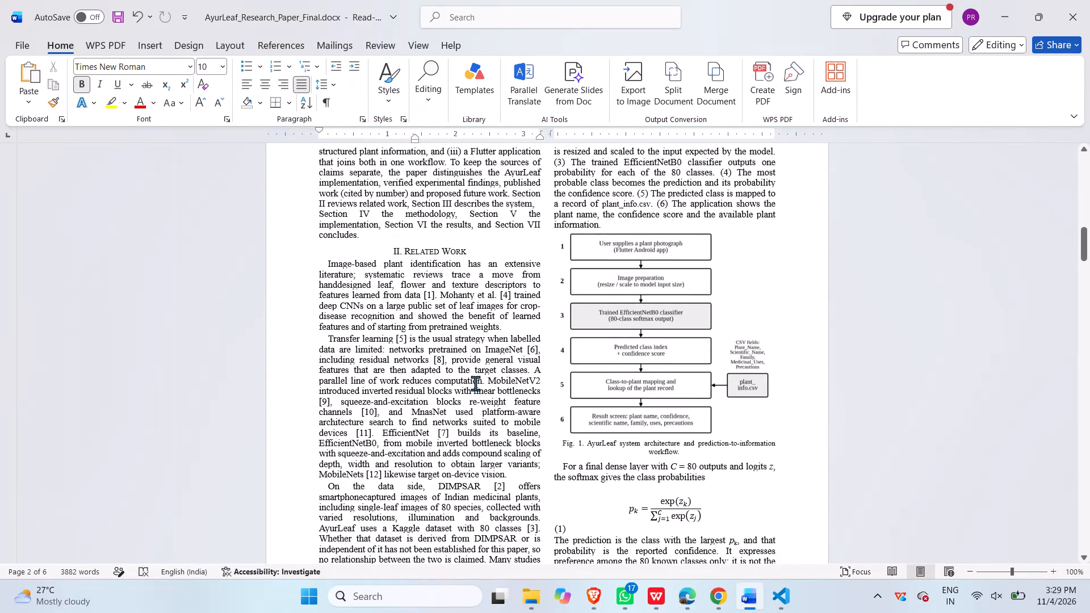
{"action": "scroll", "coordinate": [475, 383], "scroll_direction": "down", "scroll_amount": 1}
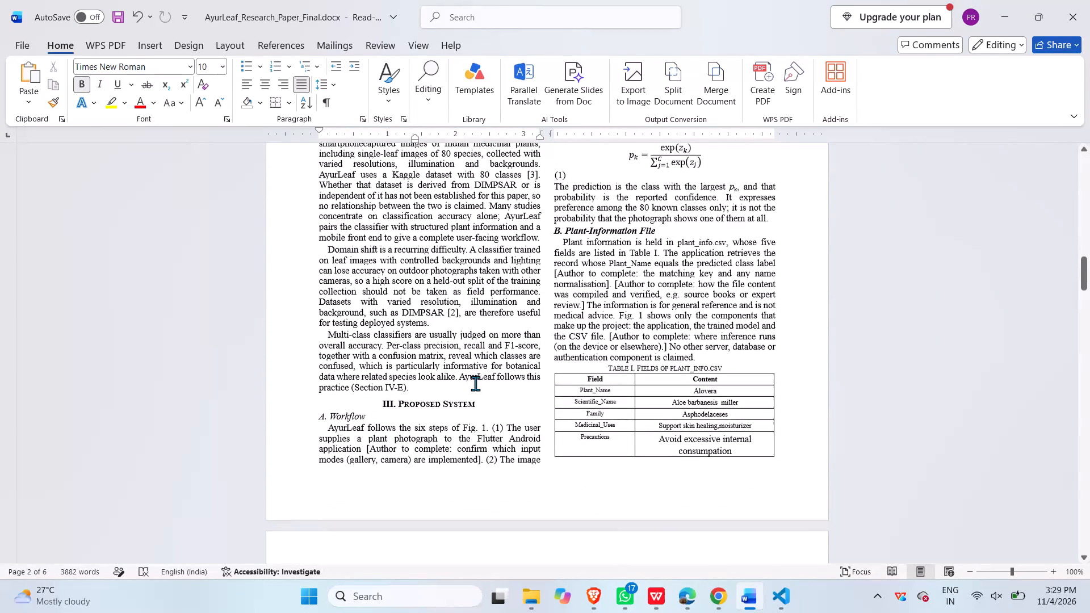
{"action": "scroll", "coordinate": [475, 383], "scroll_direction": "down", "scroll_amount": 2}
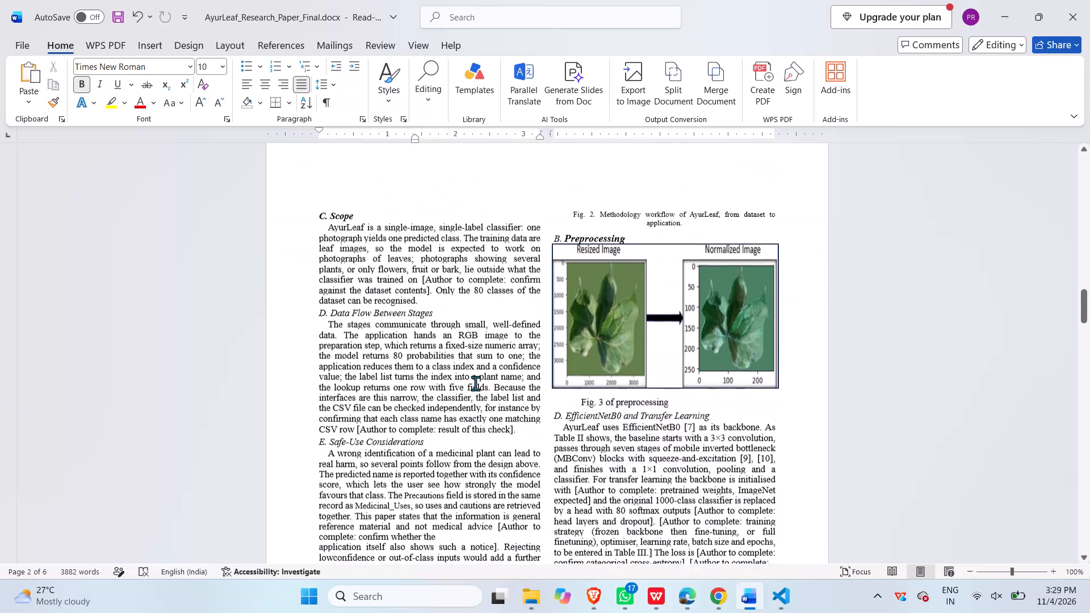
{"action": "scroll", "coordinate": [475, 383], "scroll_direction": "down", "scroll_amount": 2}
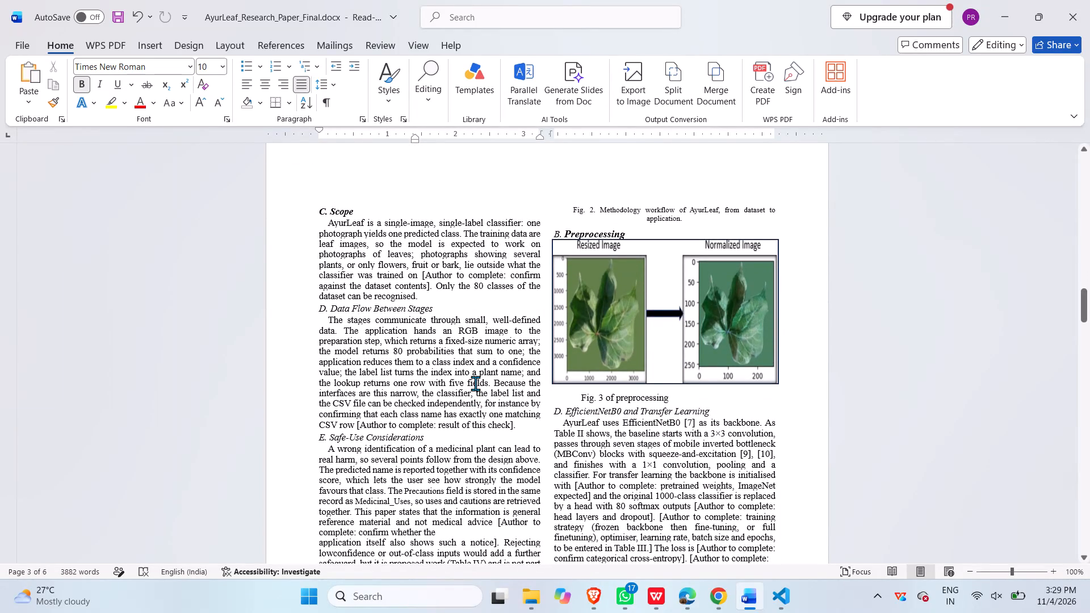
{"action": "scroll", "coordinate": [475, 383], "scroll_direction": "down", "scroll_amount": 1}
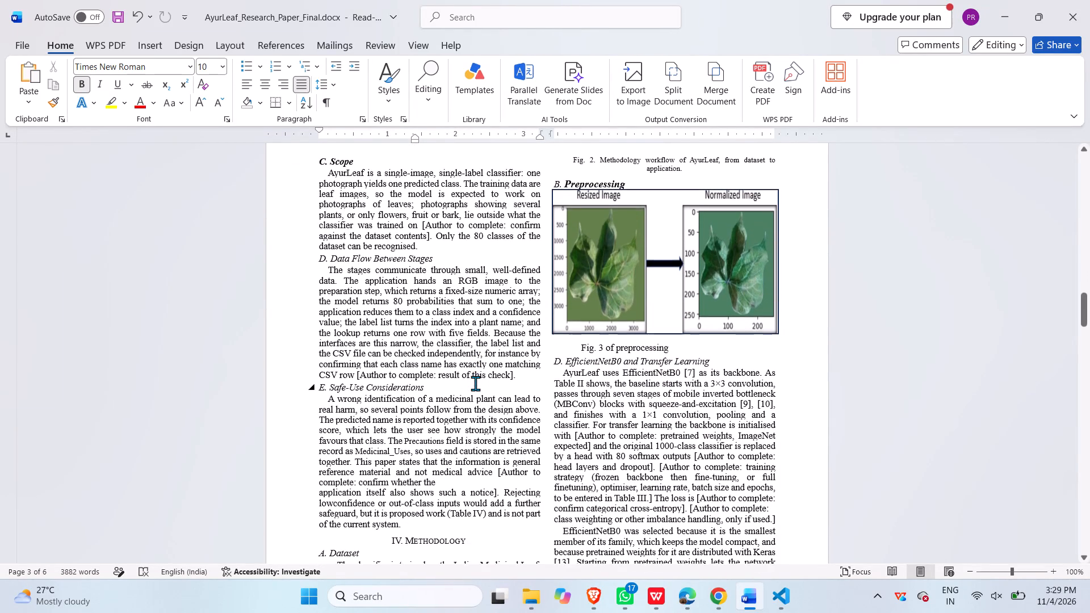
{"action": "scroll", "coordinate": [475, 383], "scroll_direction": "down", "scroll_amount": 2}
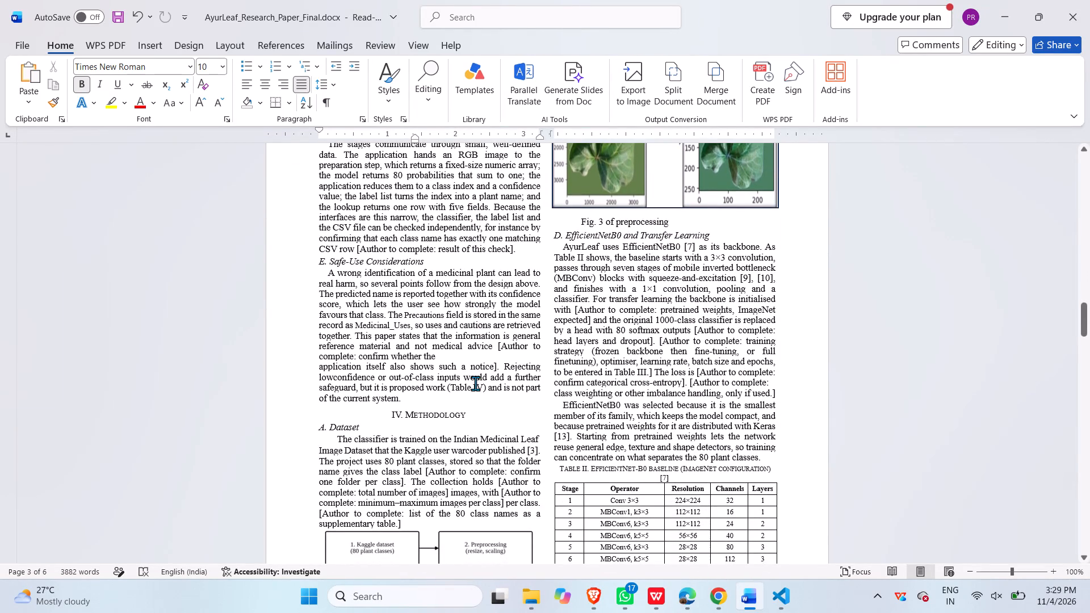
{"action": "scroll", "coordinate": [475, 383], "scroll_direction": "down", "scroll_amount": 2}
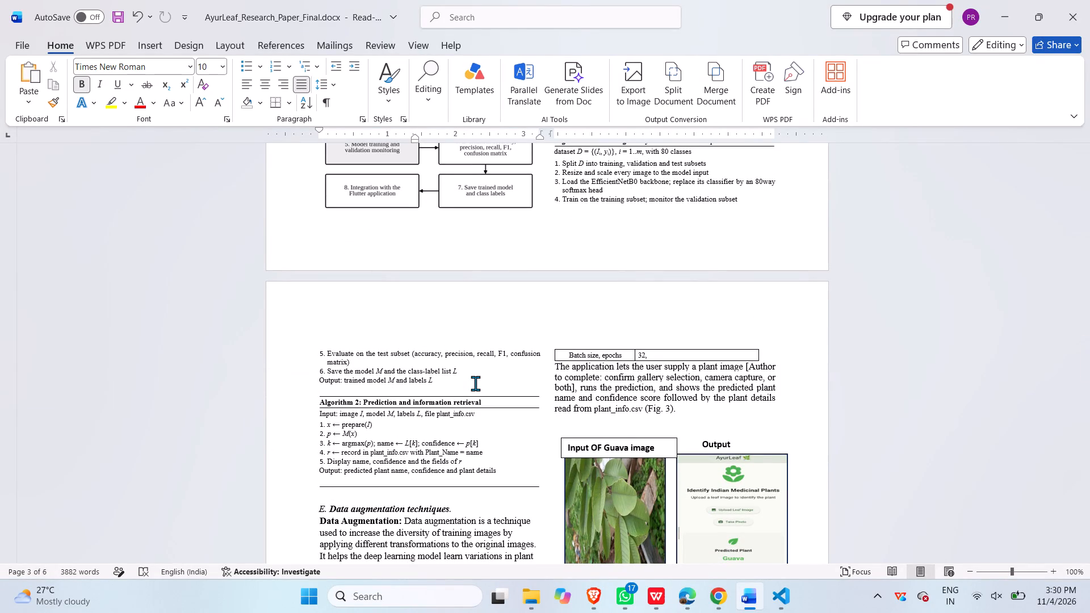
{"action": "scroll", "coordinate": [454, 414], "scroll_direction": "down", "scroll_amount": 1}
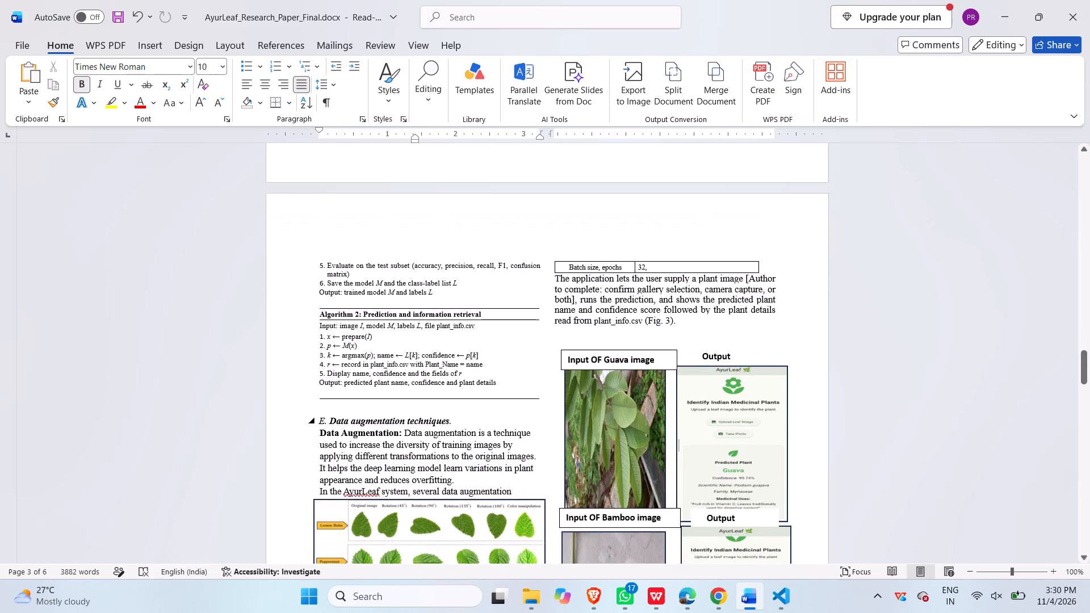
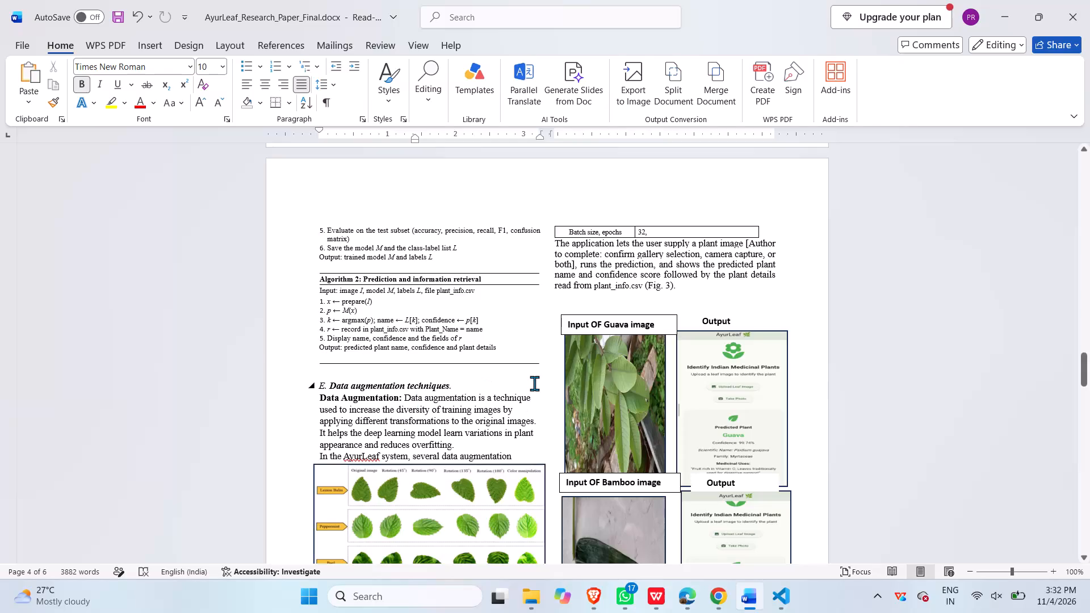
Skim the paper from the related work section through the methodology, figures and tables to the conclusion, checking the page layout.
{"action": "scroll", "coordinate": [534, 383], "scroll_direction": "up", "scroll_amount": 2}
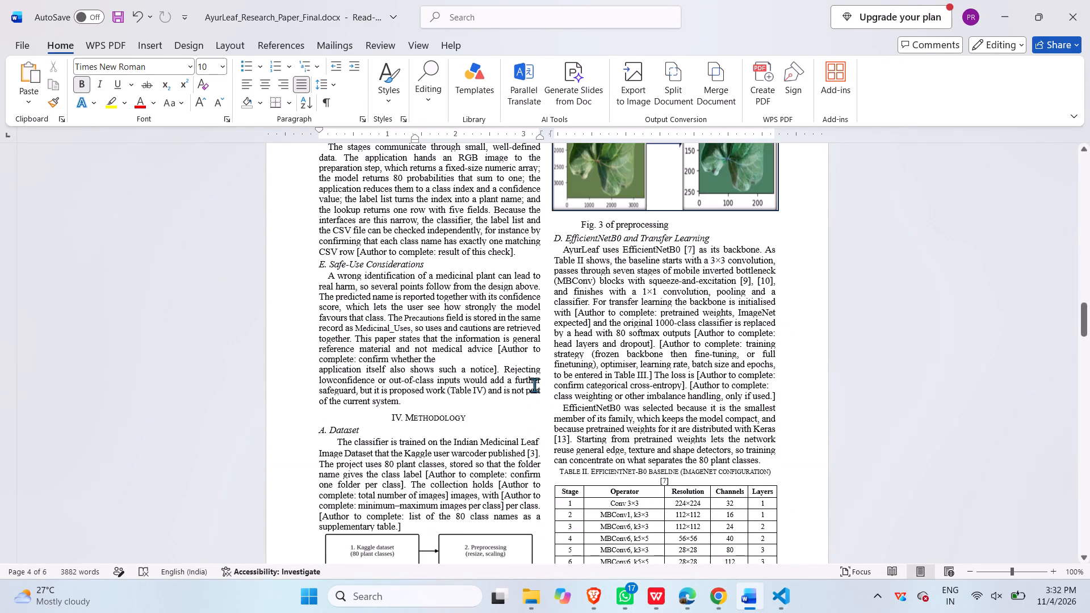
{"action": "scroll", "coordinate": [534, 385], "scroll_direction": "up", "scroll_amount": 2}
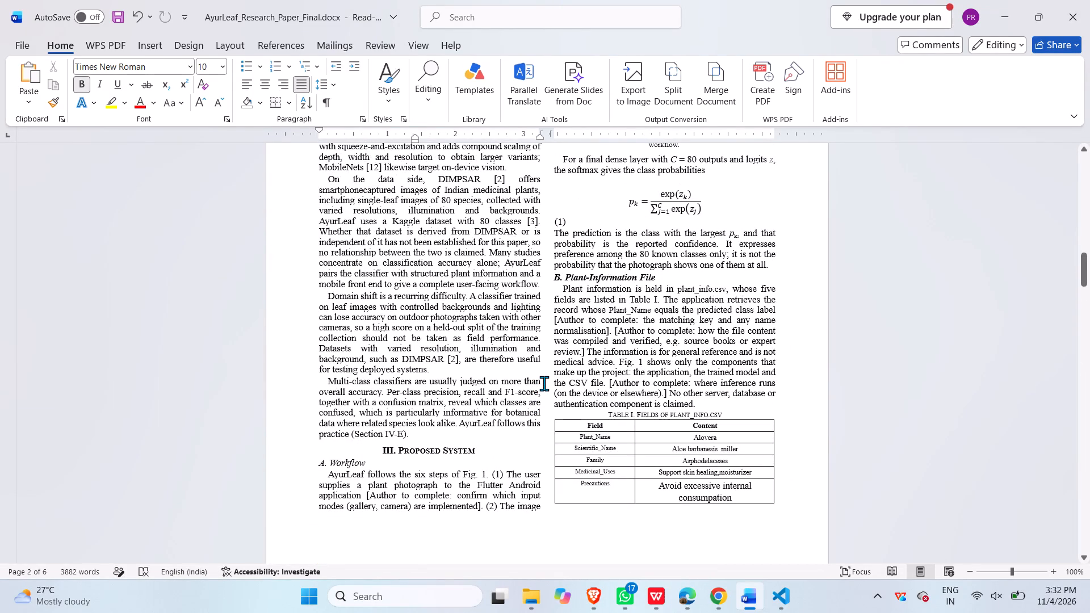
{"action": "scroll", "coordinate": [544, 383], "scroll_direction": "up", "scroll_amount": 2}
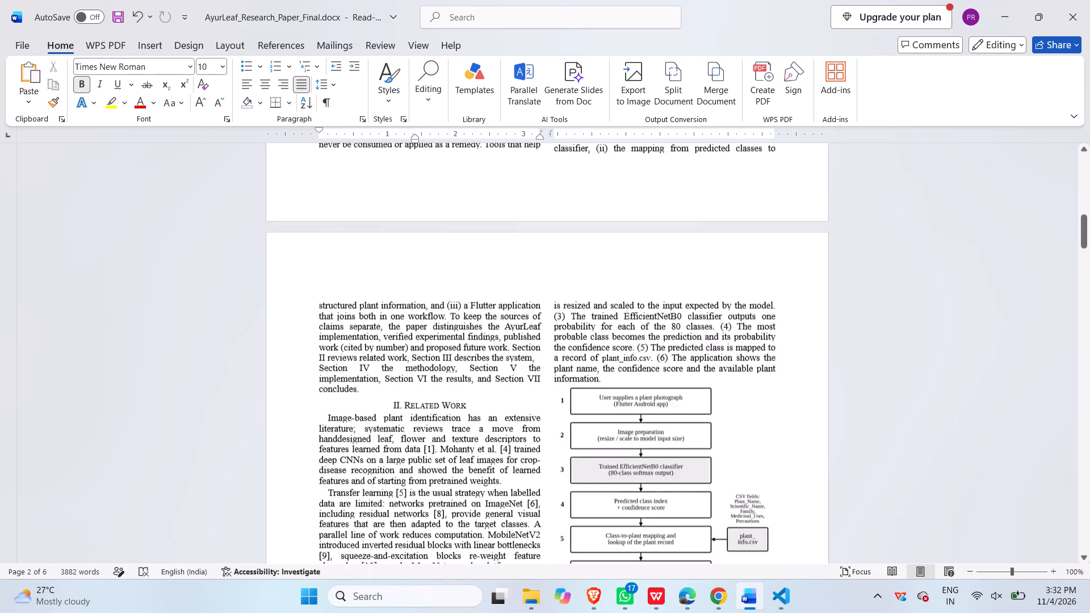
{"action": "scroll", "coordinate": [544, 383], "scroll_direction": "down", "scroll_amount": 5}
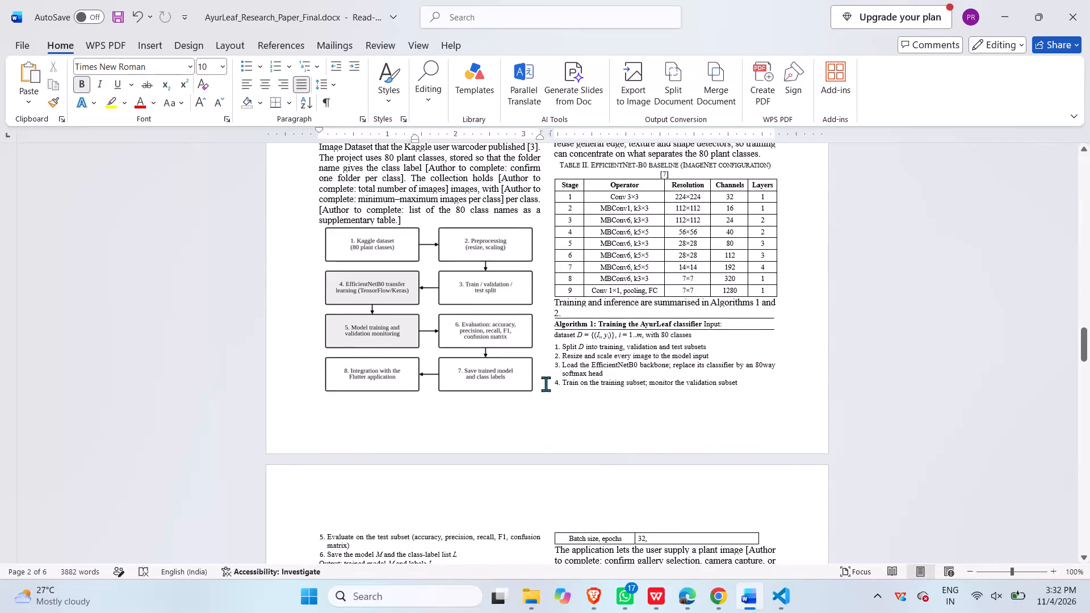
{"action": "scroll", "coordinate": [546, 384], "scroll_direction": "down", "scroll_amount": 2}
{"action": "scroll", "coordinate": [582, 305], "scroll_direction": "down", "scroll_amount": 2}
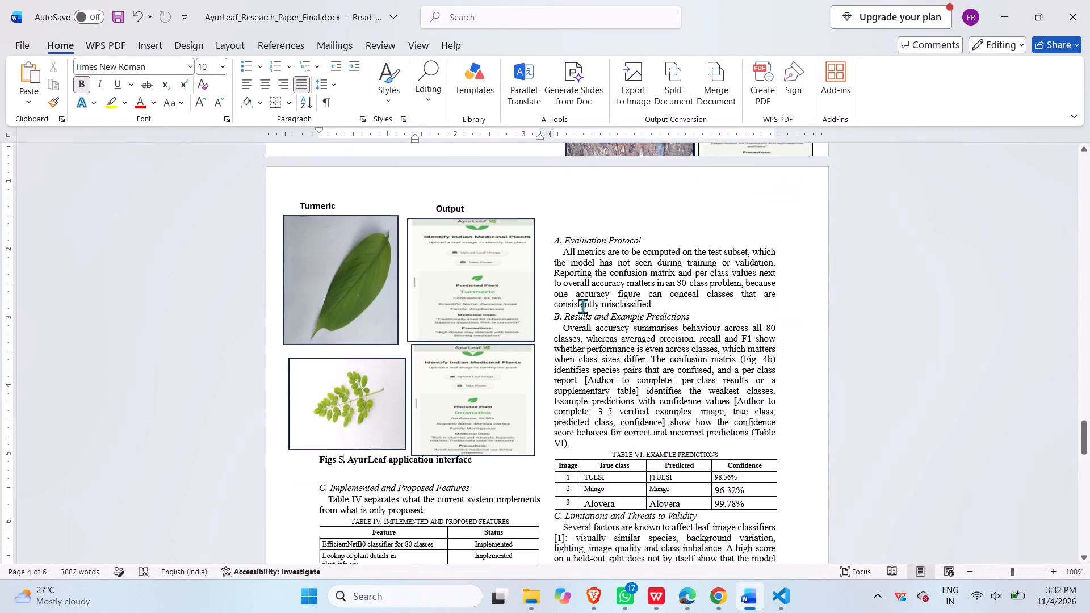
{"action": "scroll", "coordinate": [582, 306], "scroll_direction": "down", "scroll_amount": 3}
{"action": "scroll", "coordinate": [582, 307], "scroll_direction": "up", "scroll_amount": 1}
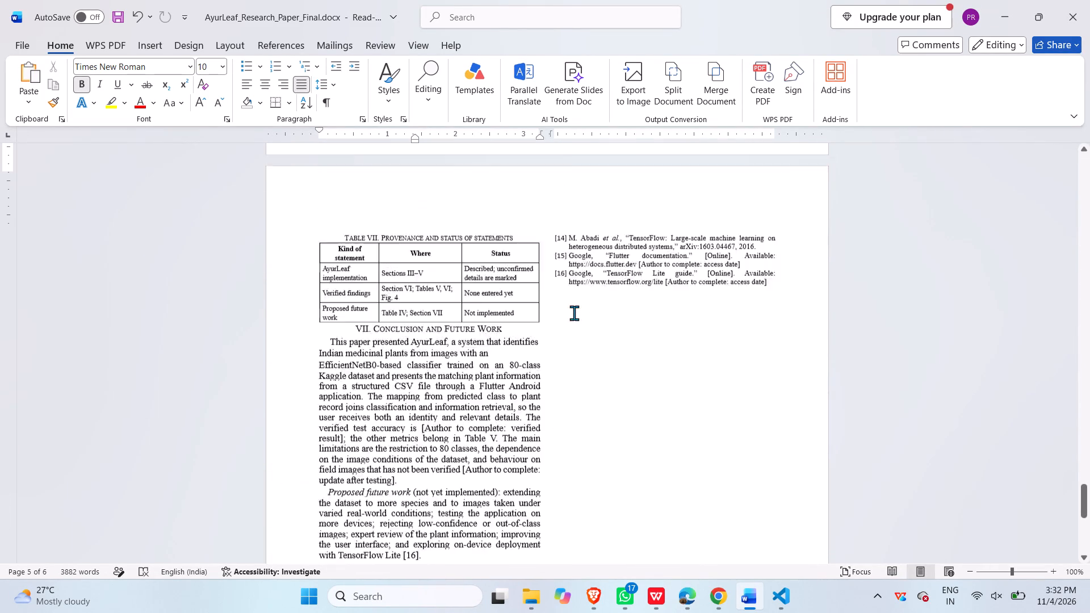
Review the Fig. 5 caption, Tables IV to VII, the results, limitations, discussion and conclusion sections, and the reference list.
{"action": "scroll", "coordinate": [567, 328], "scroll_direction": "up", "scroll_amount": 2}
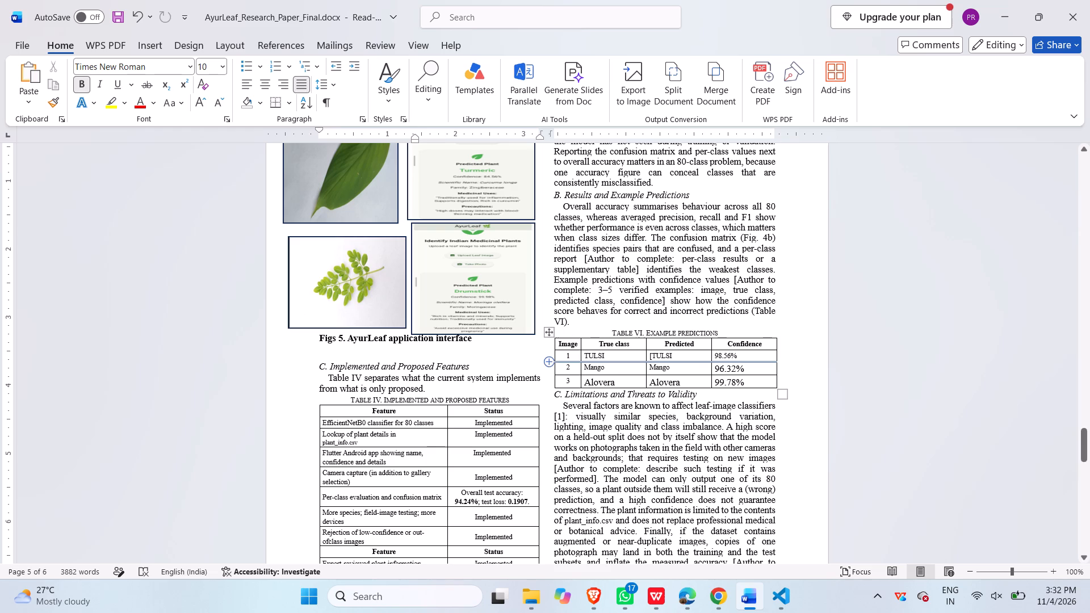
{"action": "scroll", "coordinate": [552, 368], "scroll_direction": "down", "scroll_amount": 1}
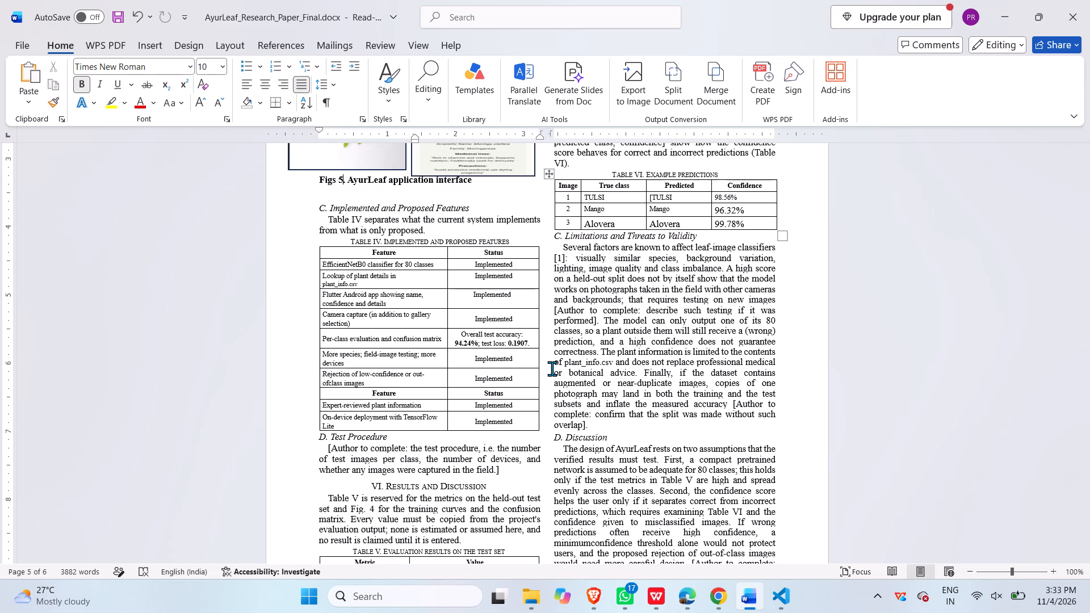
{"action": "scroll", "coordinate": [575, 370], "scroll_direction": "down", "scroll_amount": 1}
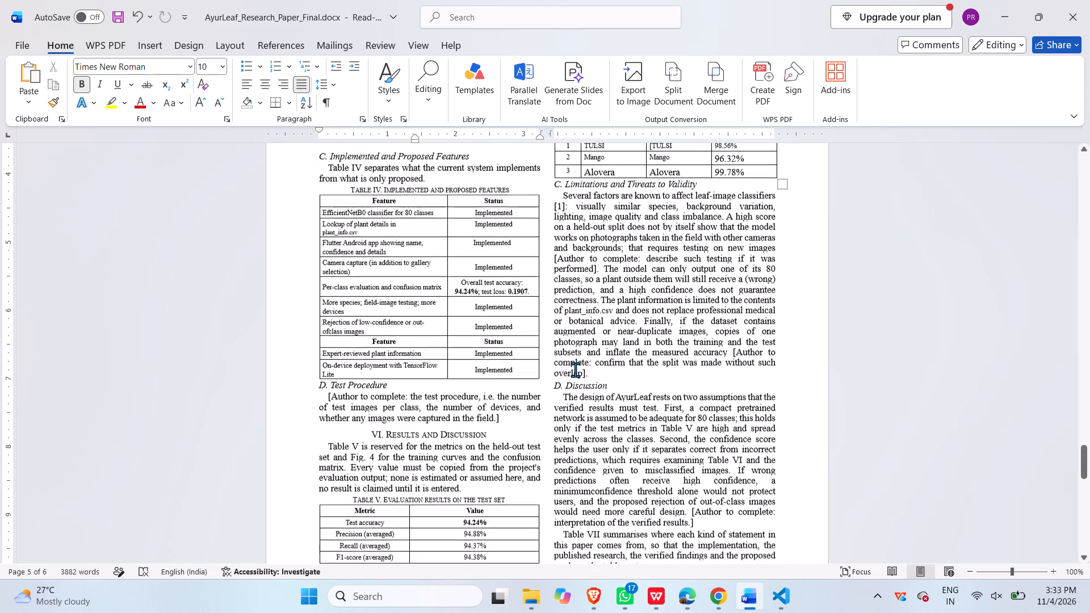
{"action": "scroll", "coordinate": [575, 370], "scroll_direction": "down", "scroll_amount": 2}
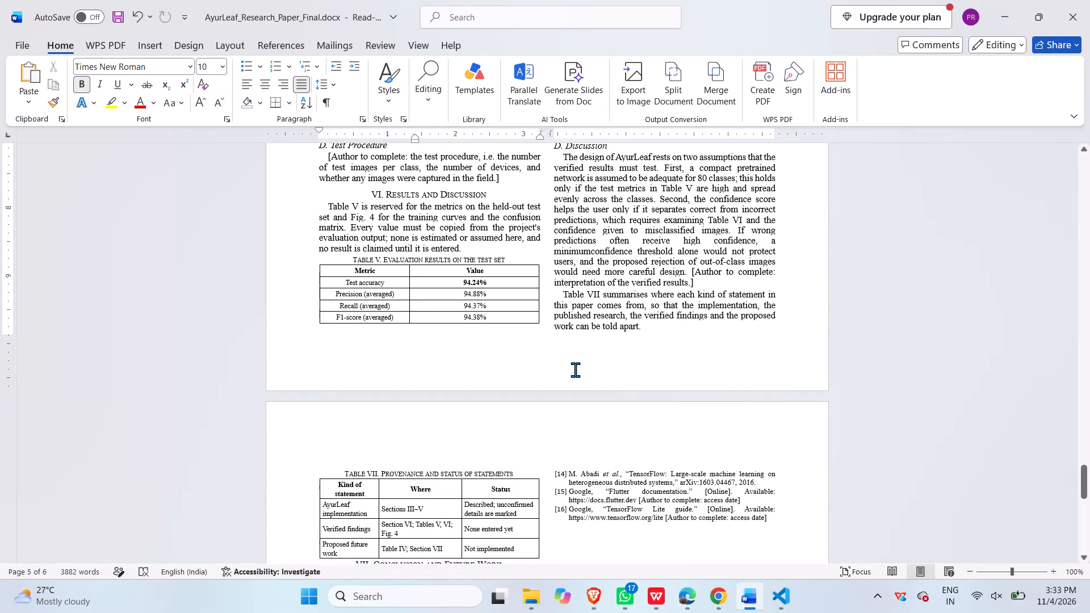
{"action": "scroll", "coordinate": [575, 370], "scroll_direction": "down", "scroll_amount": 1}
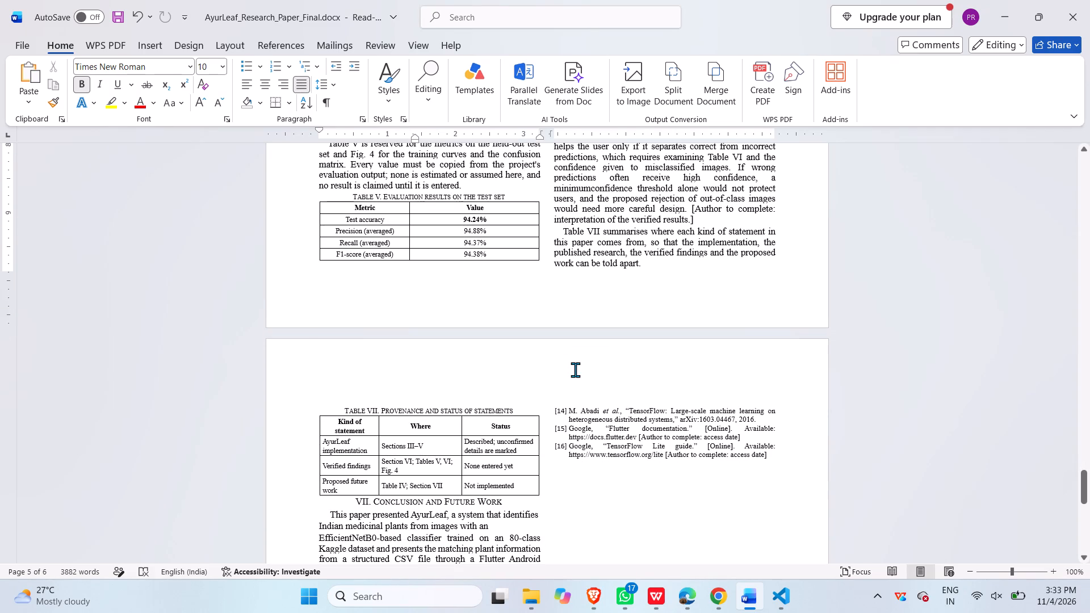
{"action": "scroll", "coordinate": [575, 370], "scroll_direction": "down", "scroll_amount": 2}
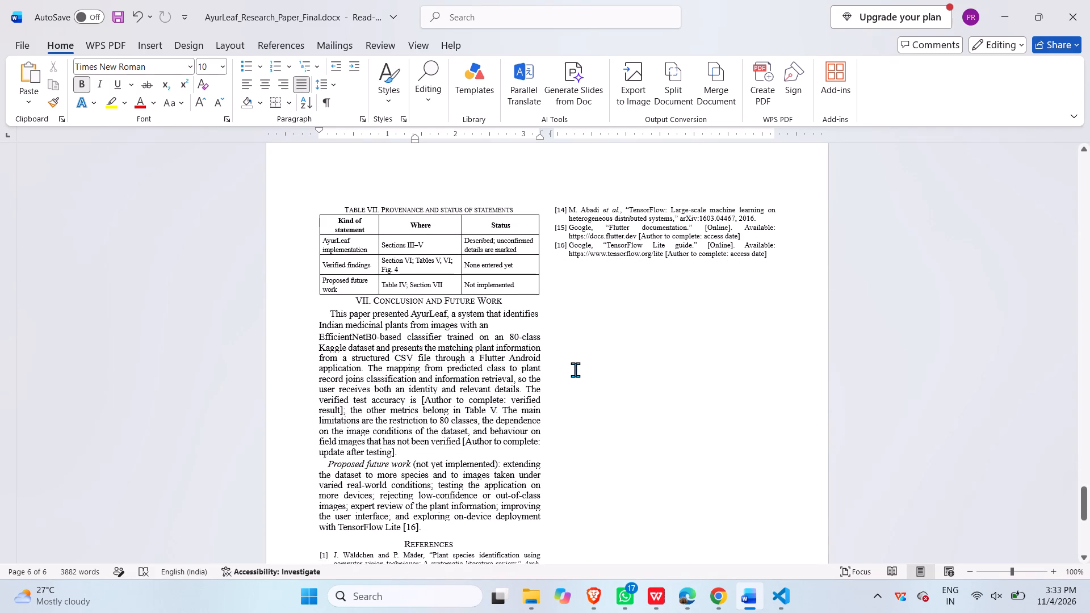
{"action": "scroll", "coordinate": [575, 370], "scroll_direction": "down", "scroll_amount": 1}
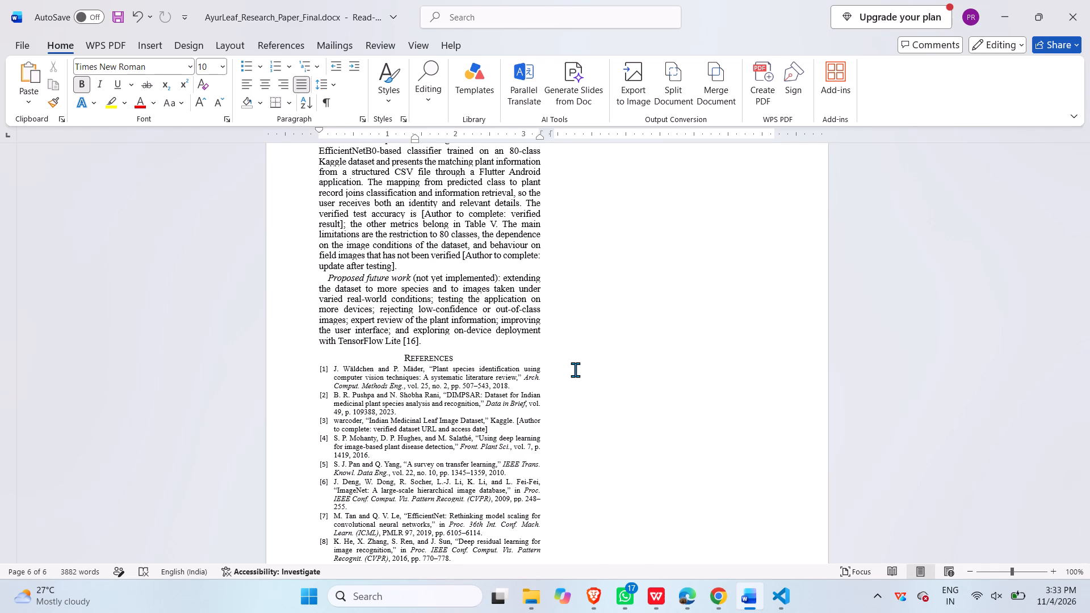
Switch to the SkillWiz page in Microsoft Edge and open the student's My Outcomes analytics overview.
{"action": "left_click", "coordinate": [692, 606]}
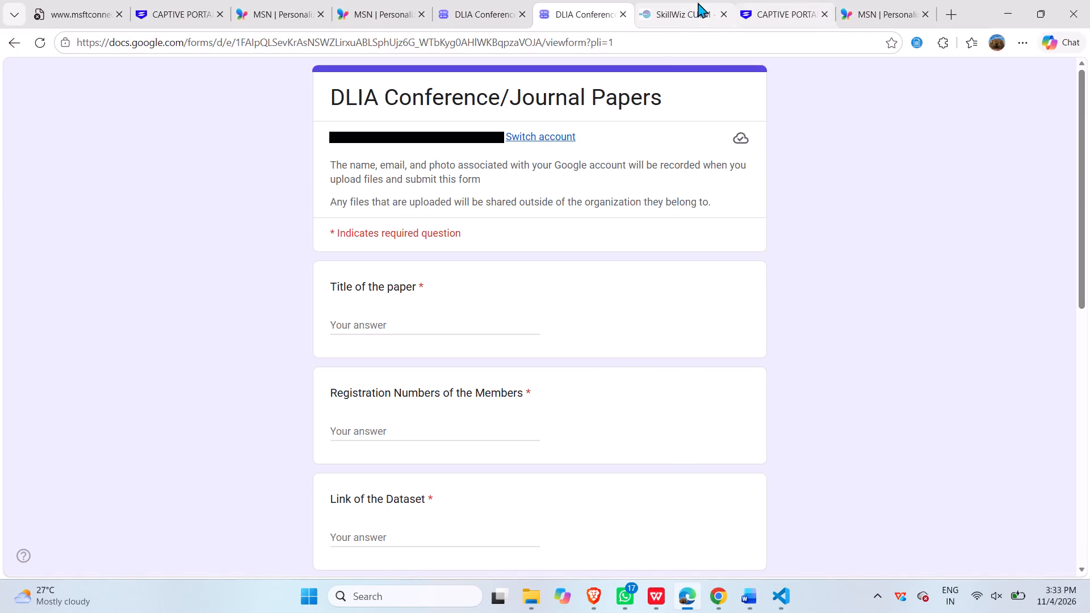
{"action": "left_click", "coordinate": [689, 2]}
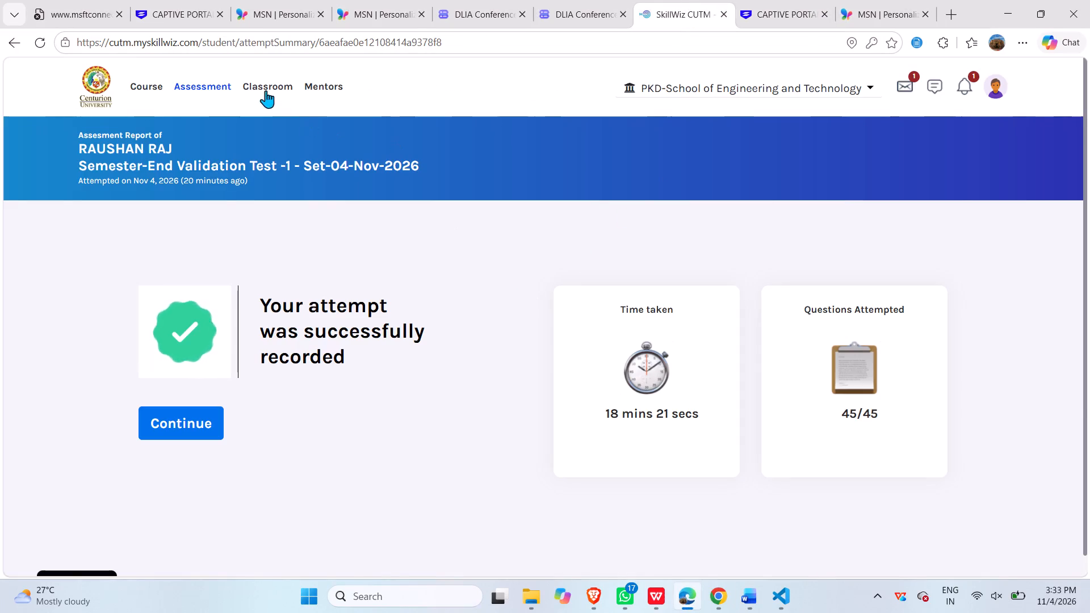
{"action": "left_click", "coordinate": [982, 92]}
{"action": "left_click", "coordinate": [993, 85]}
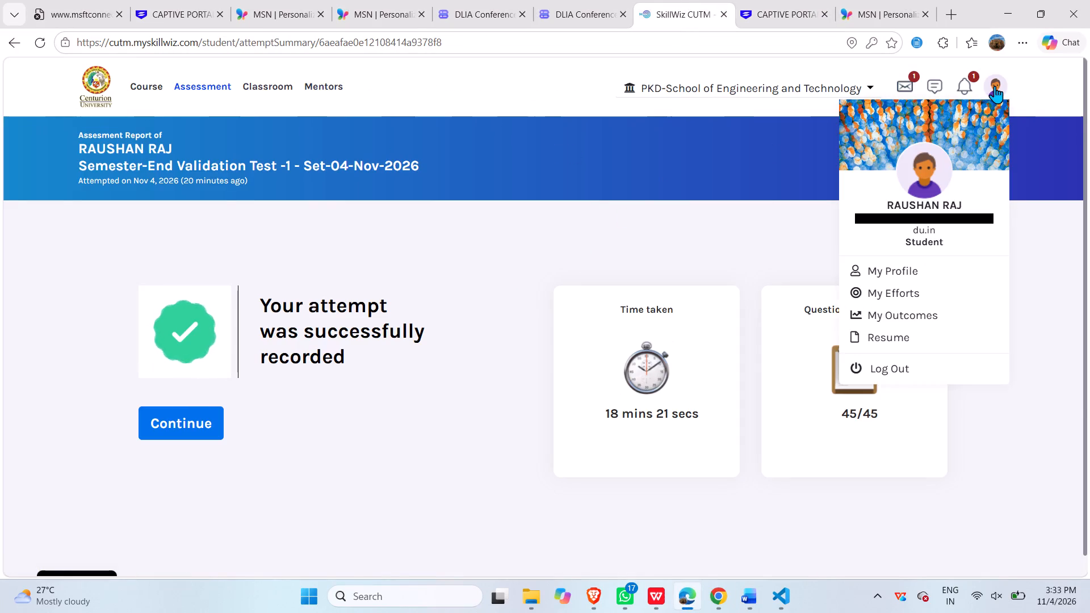
{"action": "left_click", "coordinate": [913, 321]}
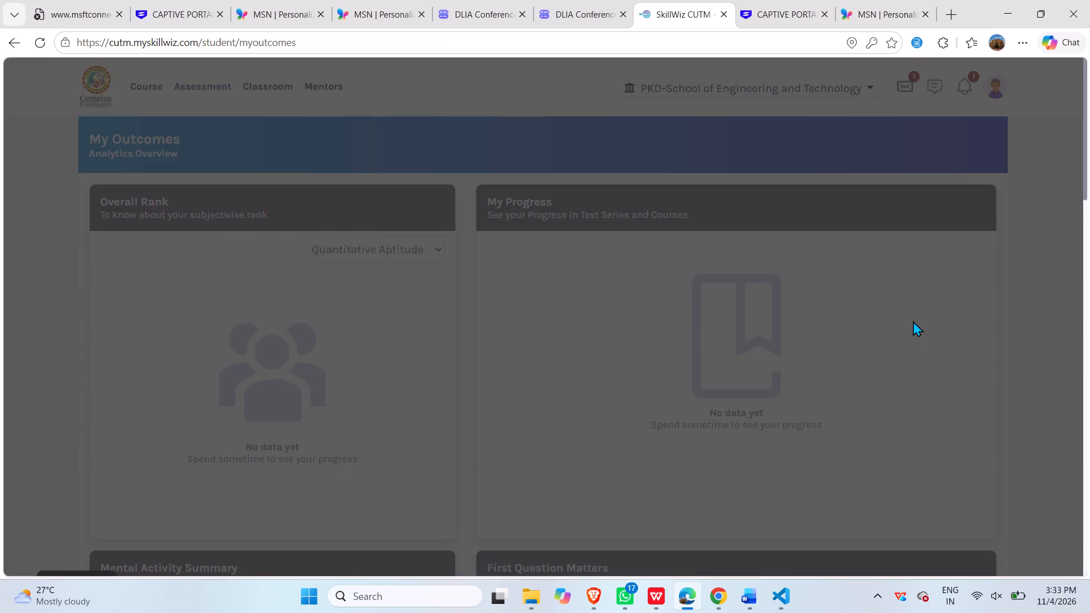
Examine the My Outcomes charts for accuracy level, strength and weakness, scores, time waste and practice.
{"action": "scroll", "coordinate": [590, 316], "scroll_direction": "down", "scroll_amount": 2}
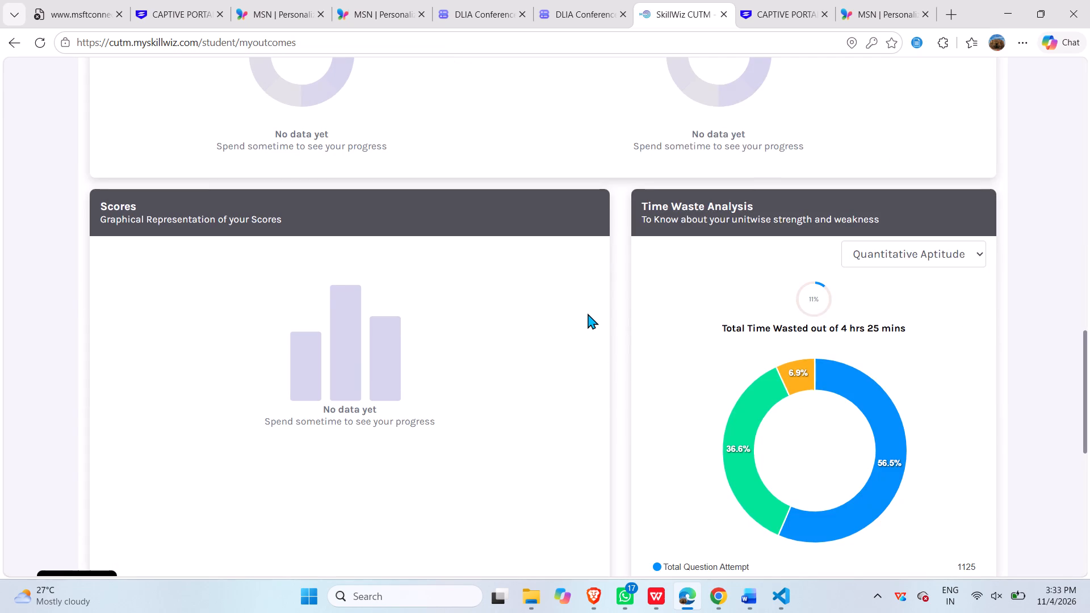
{"action": "scroll", "coordinate": [588, 313], "scroll_direction": "up", "scroll_amount": 1}
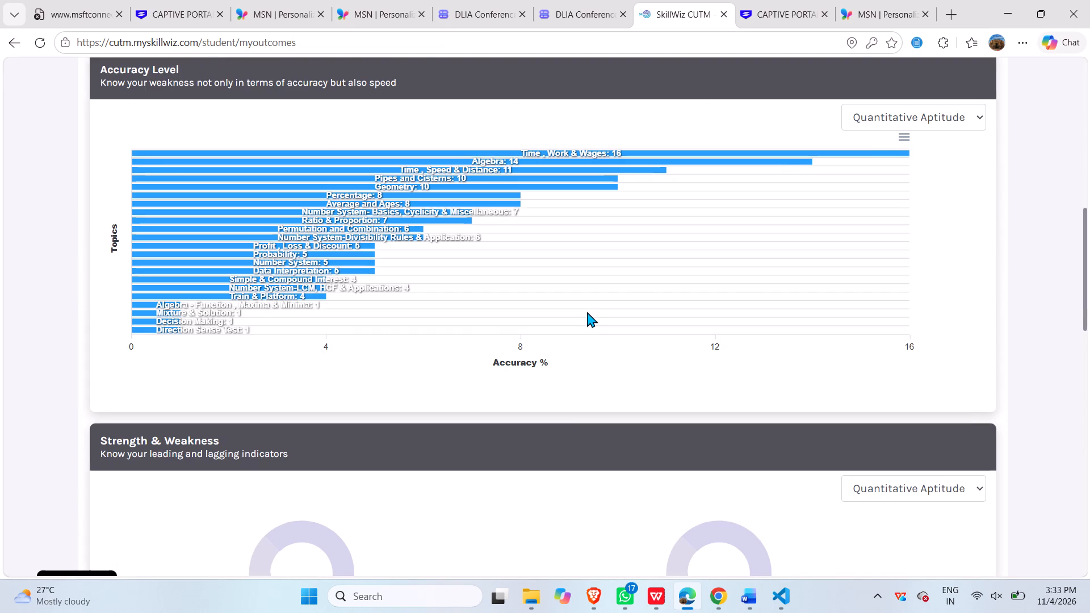
{"action": "scroll", "coordinate": [587, 312], "scroll_direction": "up", "scroll_amount": 1}
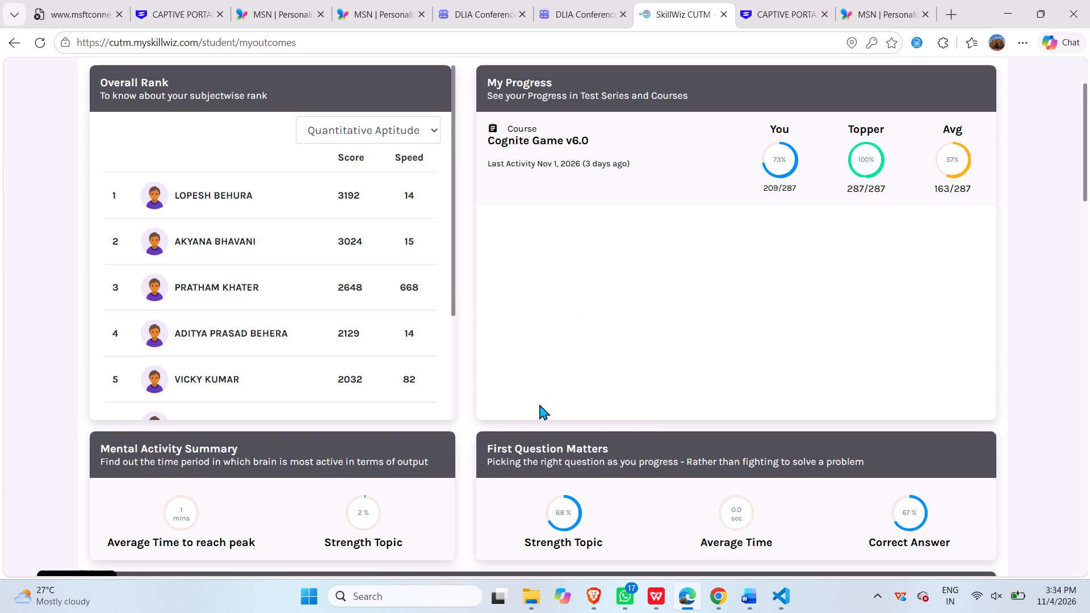
{"action": "scroll", "coordinate": [419, 341], "scroll_direction": "down", "scroll_amount": 3}
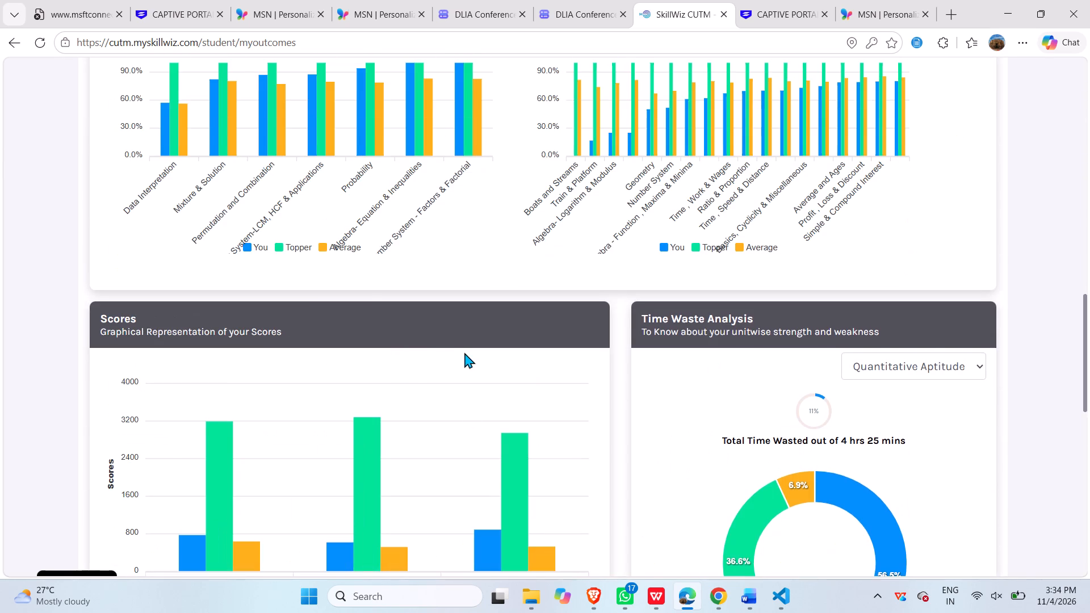
{"action": "scroll", "coordinate": [464, 352], "scroll_direction": "down", "scroll_amount": 10}
{"action": "scroll", "coordinate": [467, 350], "scroll_direction": "up", "scroll_amount": 1}
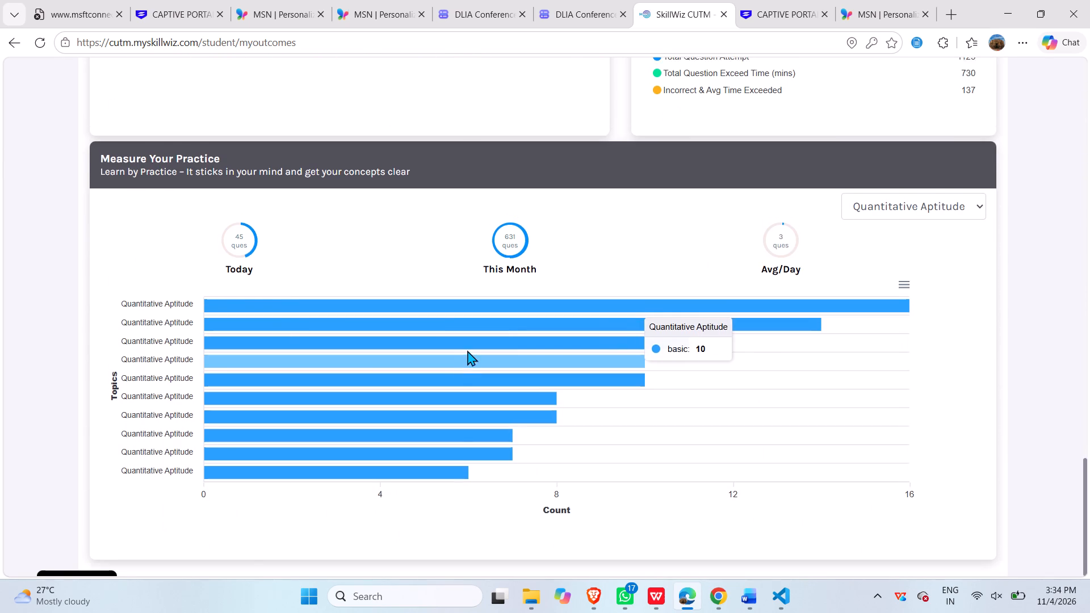
{"action": "scroll", "coordinate": [467, 350], "scroll_direction": "up", "scroll_amount": 4}
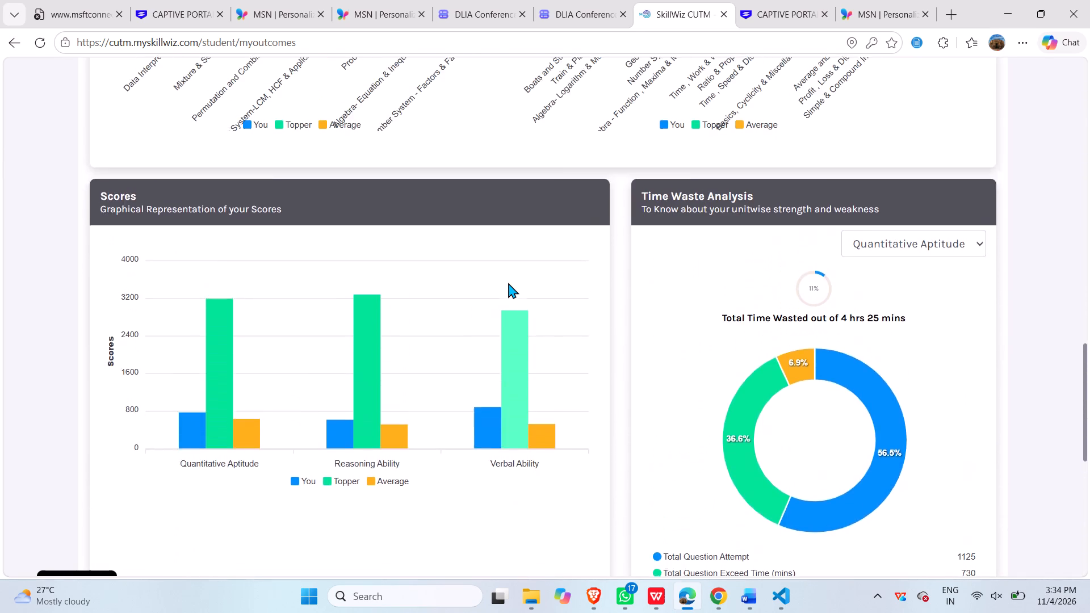
{"action": "scroll", "coordinate": [508, 283], "scroll_direction": "up", "scroll_amount": 5}
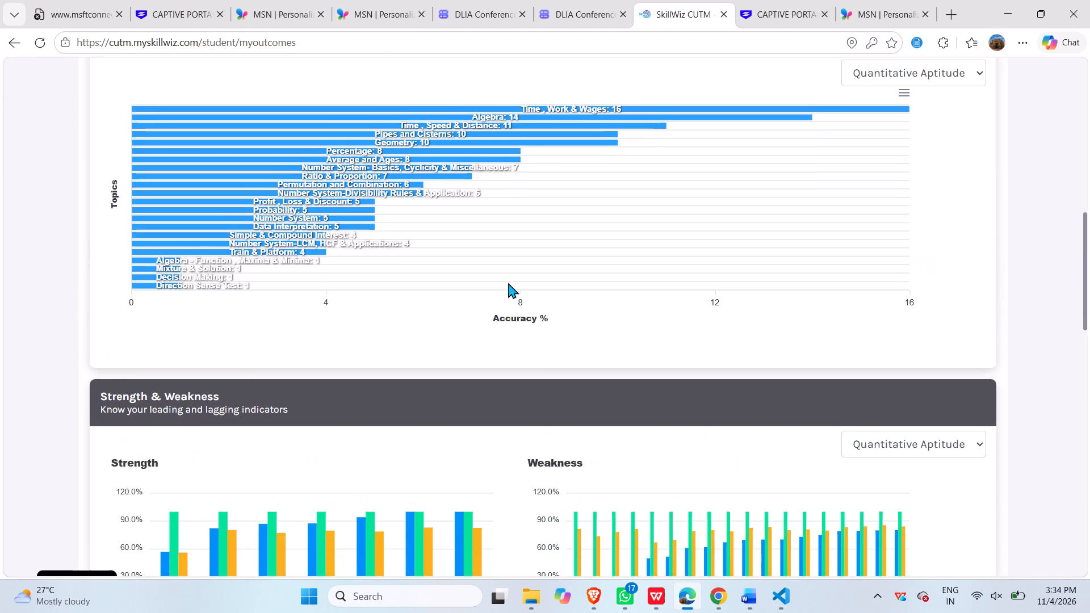
{"action": "scroll", "coordinate": [508, 283], "scroll_direction": "up", "scroll_amount": 4}
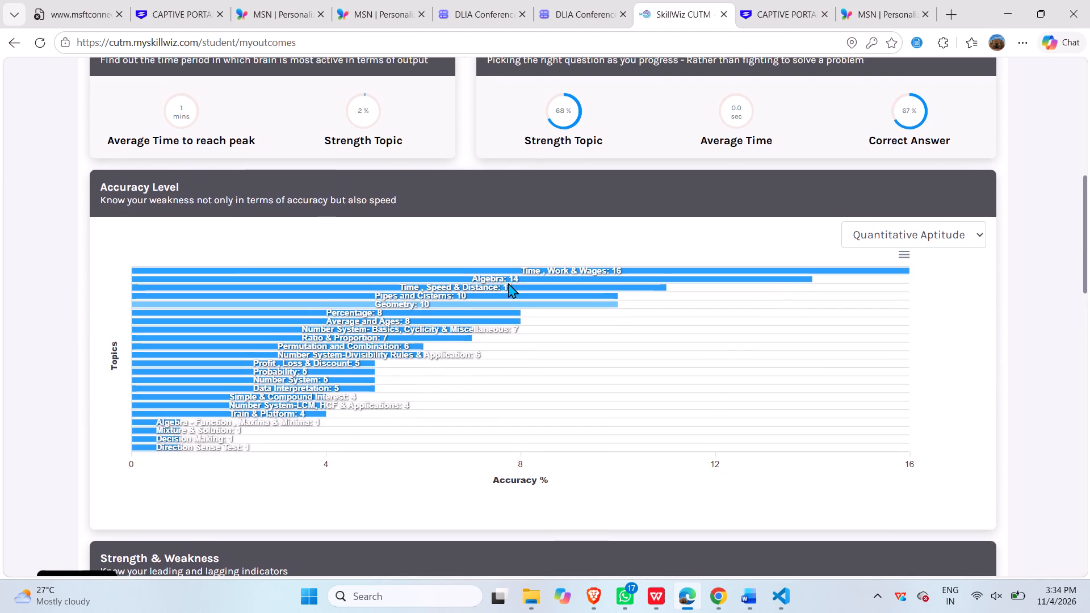
Examine the Quantitative Aptitude overall rank list, the course progress, the activity summaries and the accuracy chart again.
{"action": "scroll", "coordinate": [508, 283], "scroll_direction": "up", "scroll_amount": 1}
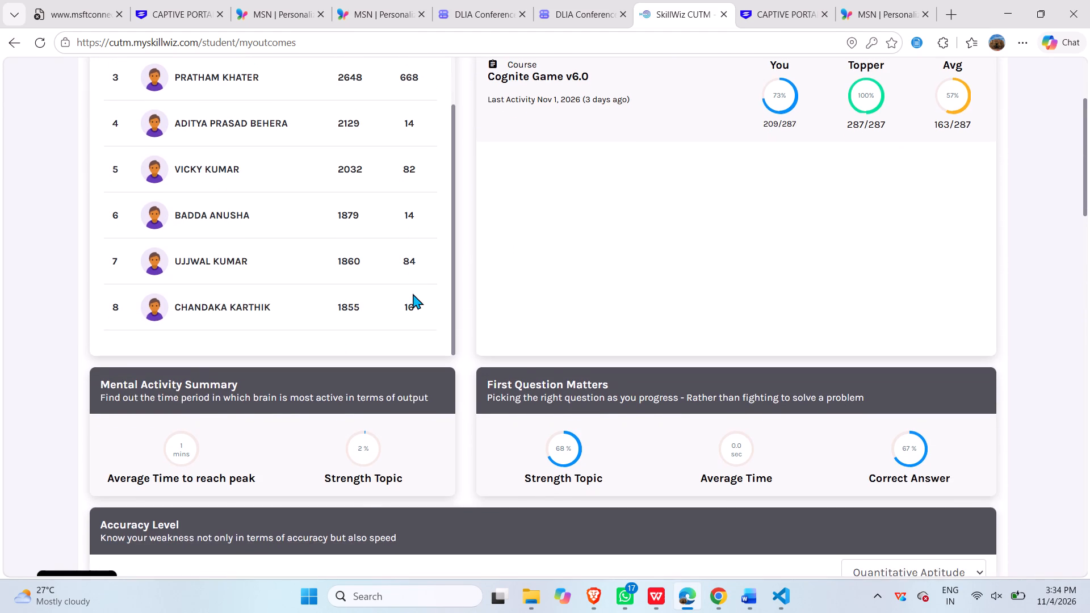
{"action": "scroll", "coordinate": [413, 293], "scroll_direction": "up", "scroll_amount": 3}
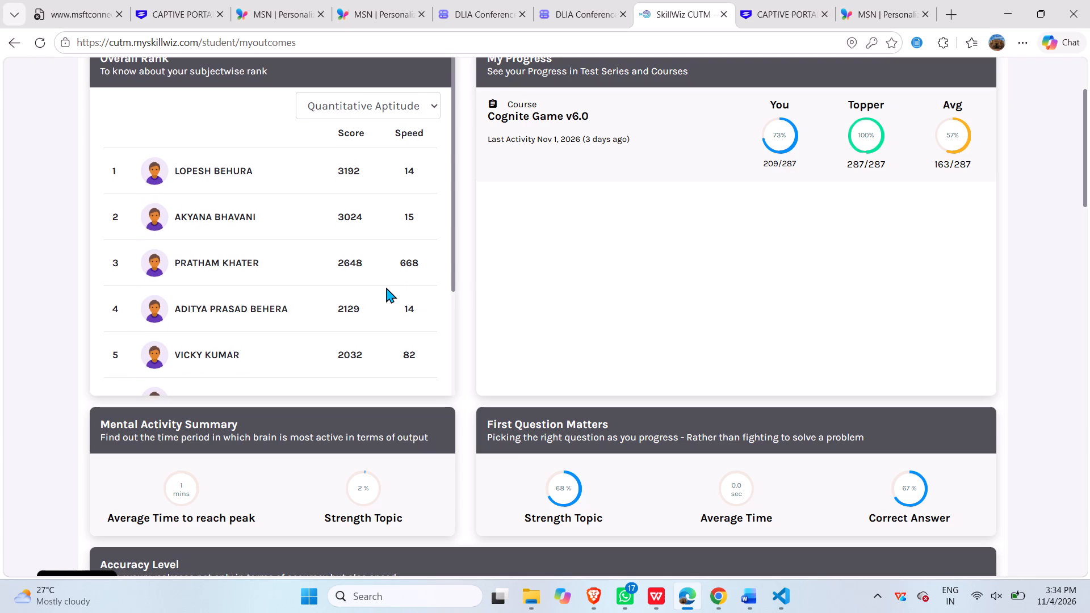
{"action": "scroll", "coordinate": [375, 278], "scroll_direction": "right", "scroll_amount": 2}
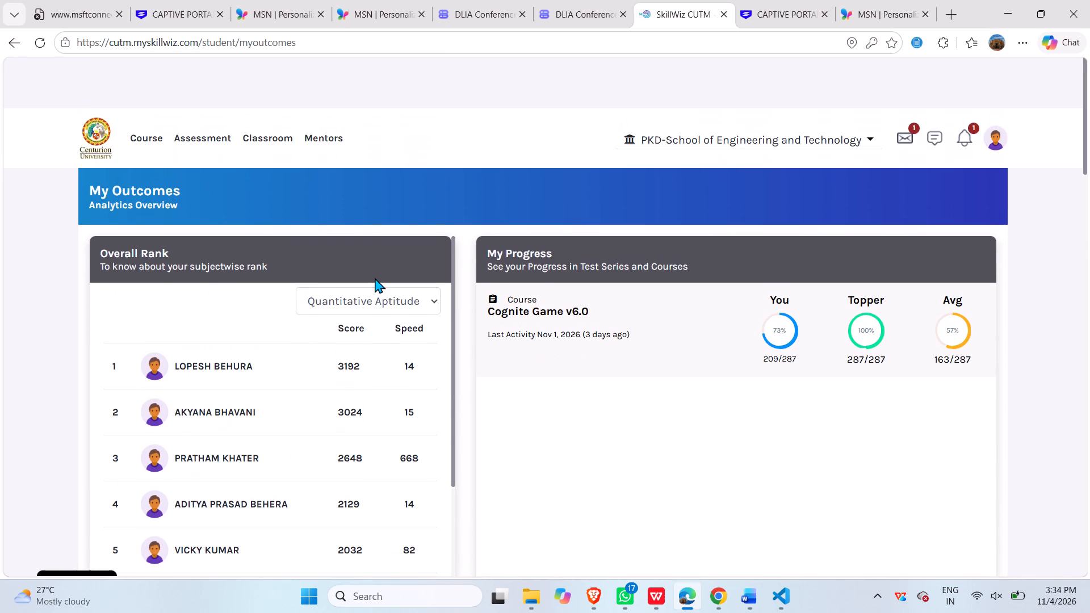
{"action": "scroll", "coordinate": [375, 278], "scroll_direction": "right", "scroll_amount": 1}
{"action": "scroll", "coordinate": [375, 278], "scroll_direction": "down", "scroll_amount": 1}
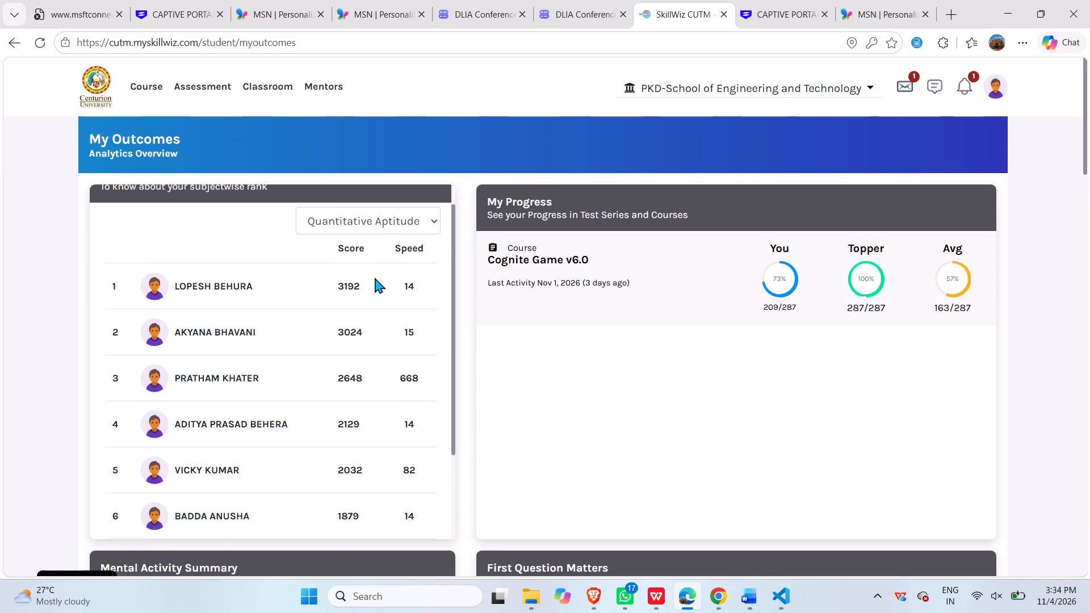
{"action": "scroll", "coordinate": [375, 278], "scroll_direction": "down", "scroll_amount": 3}
{"action": "scroll", "coordinate": [375, 278], "scroll_direction": "up", "scroll_amount": 1}
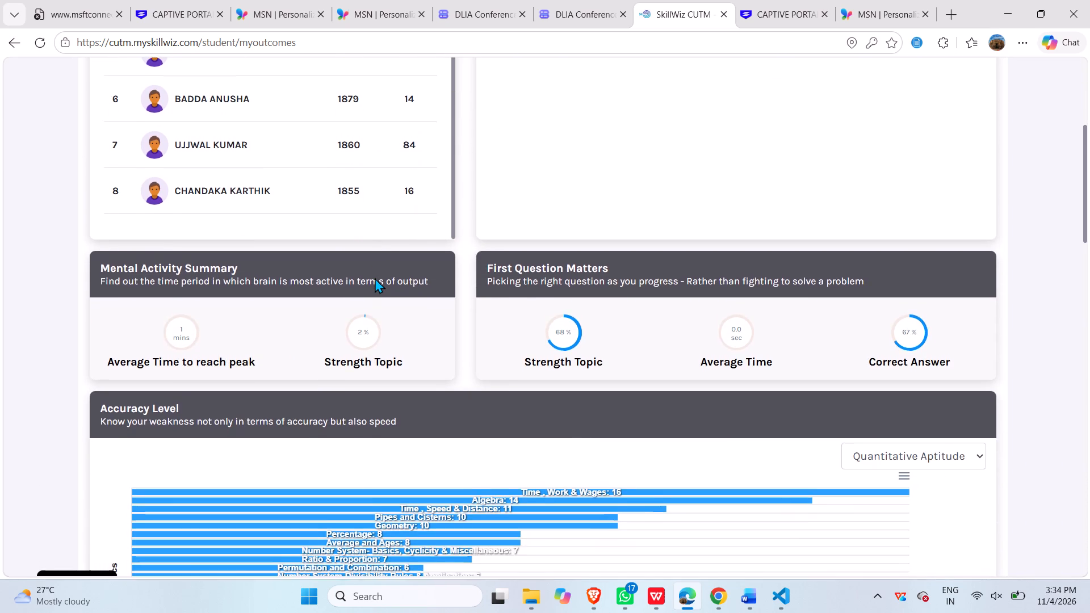
{"action": "scroll", "coordinate": [375, 278], "scroll_direction": "up", "scroll_amount": 1}
{"action": "scroll", "coordinate": [693, 300], "scroll_direction": "right", "scroll_amount": 1}
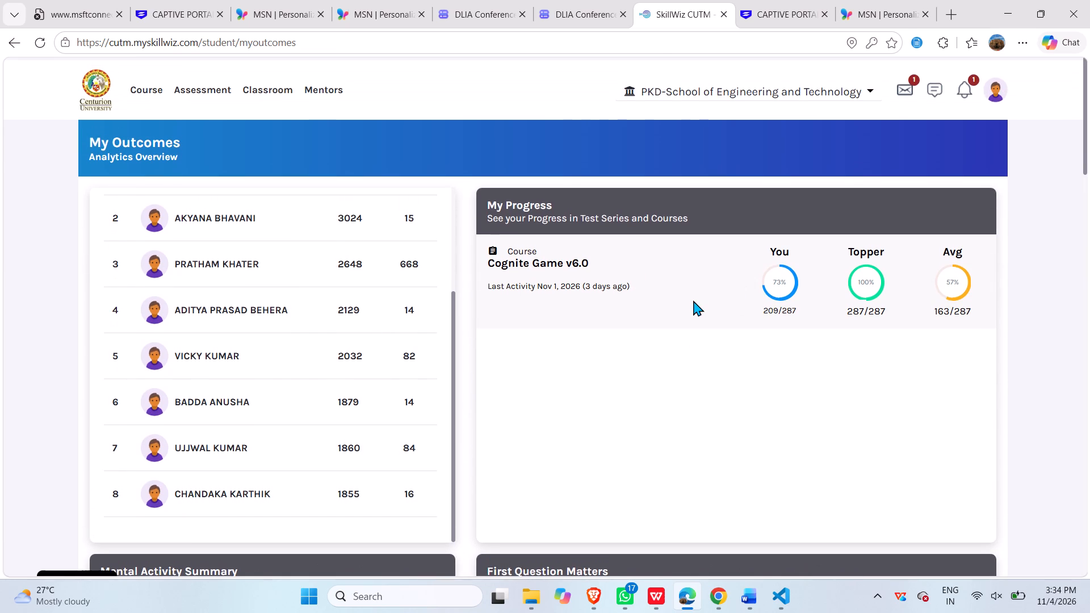
{"action": "scroll", "coordinate": [693, 300], "scroll_direction": "right", "scroll_amount": 1}
{"action": "scroll", "coordinate": [693, 300], "scroll_direction": "down", "scroll_amount": 2}
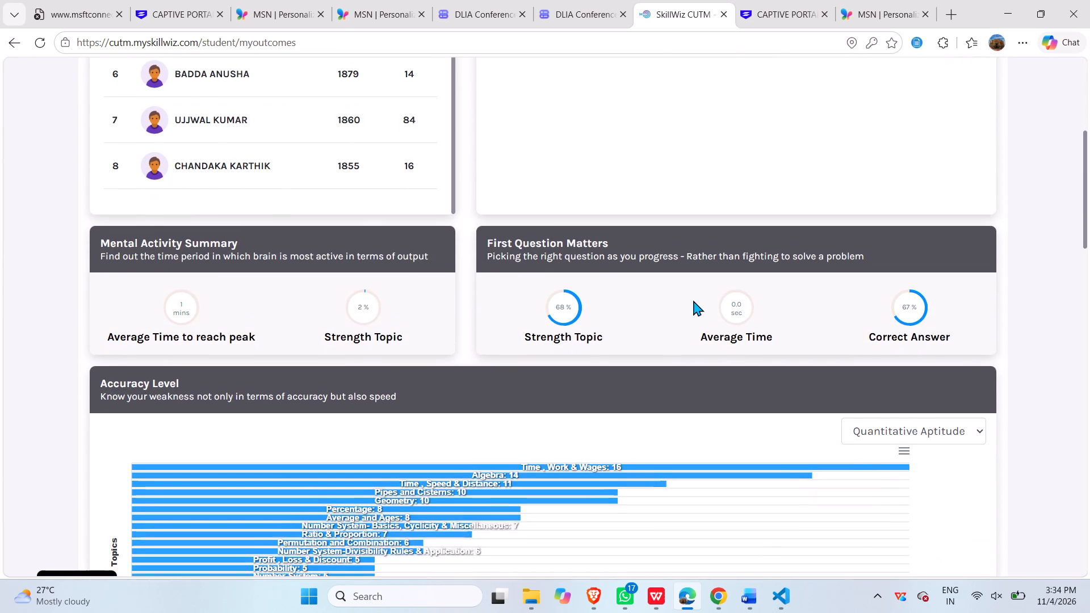
{"action": "scroll", "coordinate": [693, 300], "scroll_direction": "down", "scroll_amount": 1}
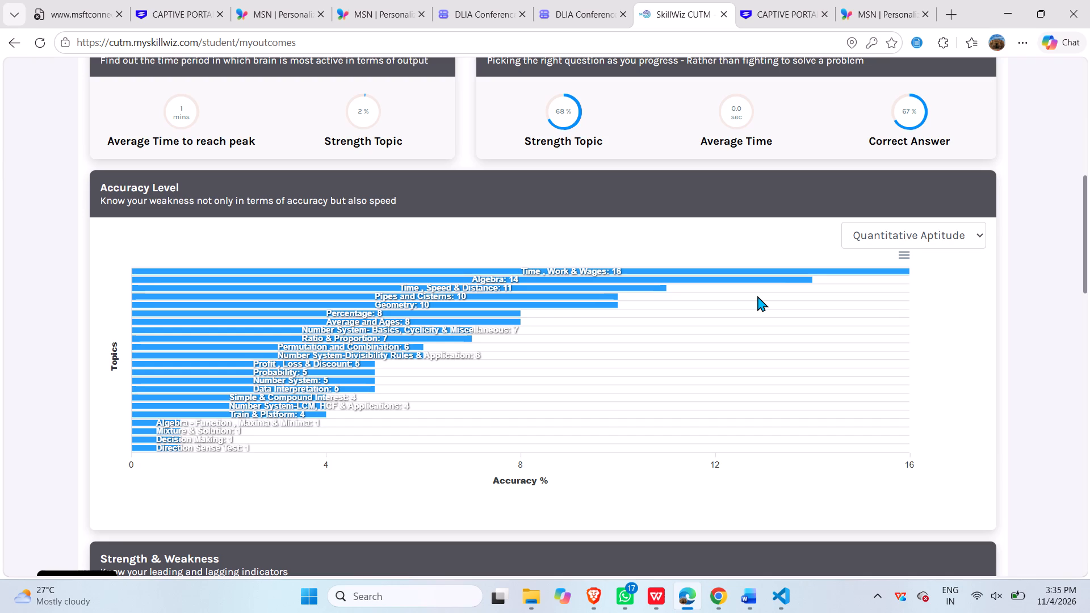
{"action": "scroll", "coordinate": [833, 279], "scroll_direction": "up", "scroll_amount": 1}
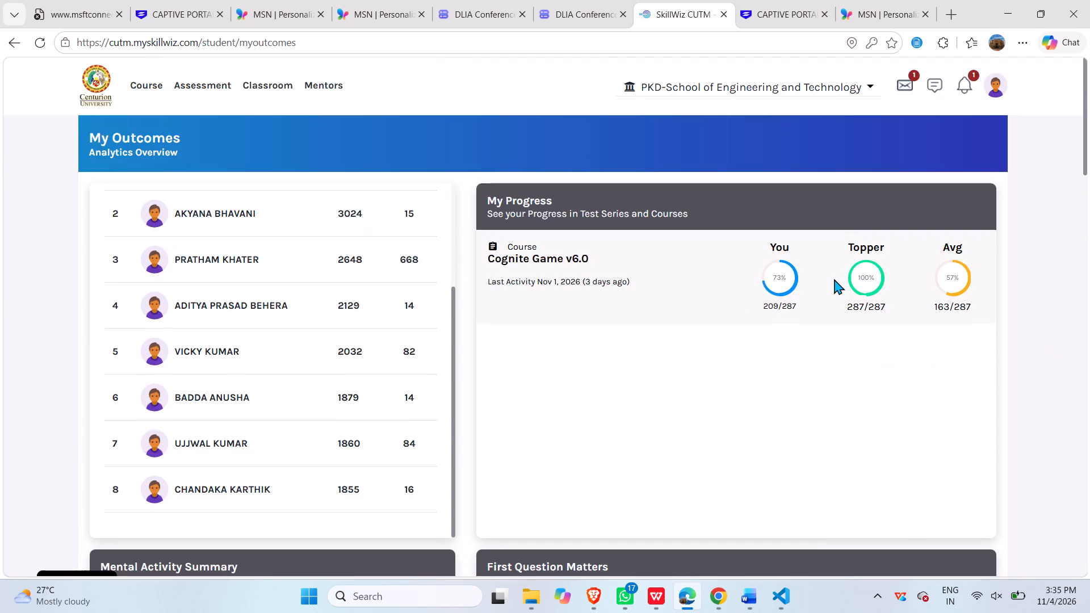
{"action": "scroll", "coordinate": [834, 283], "scroll_direction": "down", "scroll_amount": 2}
{"action": "scroll", "coordinate": [835, 286], "scroll_direction": "up", "scroll_amount": 5}
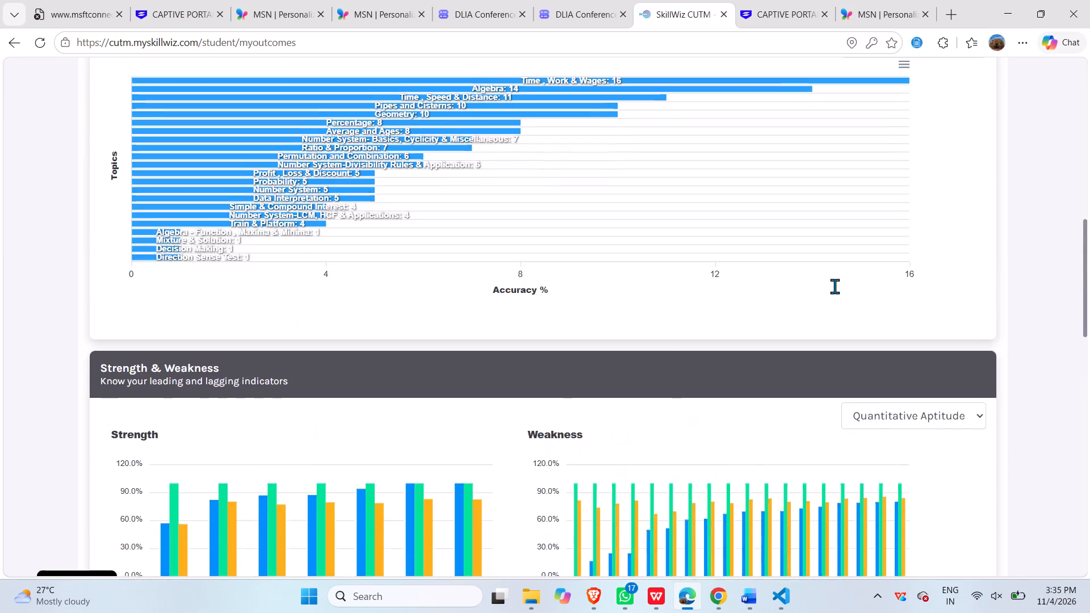
Examine the My Outcomes activity summaries, the rank list and the Cognite Game v6.0 course progress again.
{"action": "scroll", "coordinate": [835, 286], "scroll_direction": "up", "scroll_amount": 2}
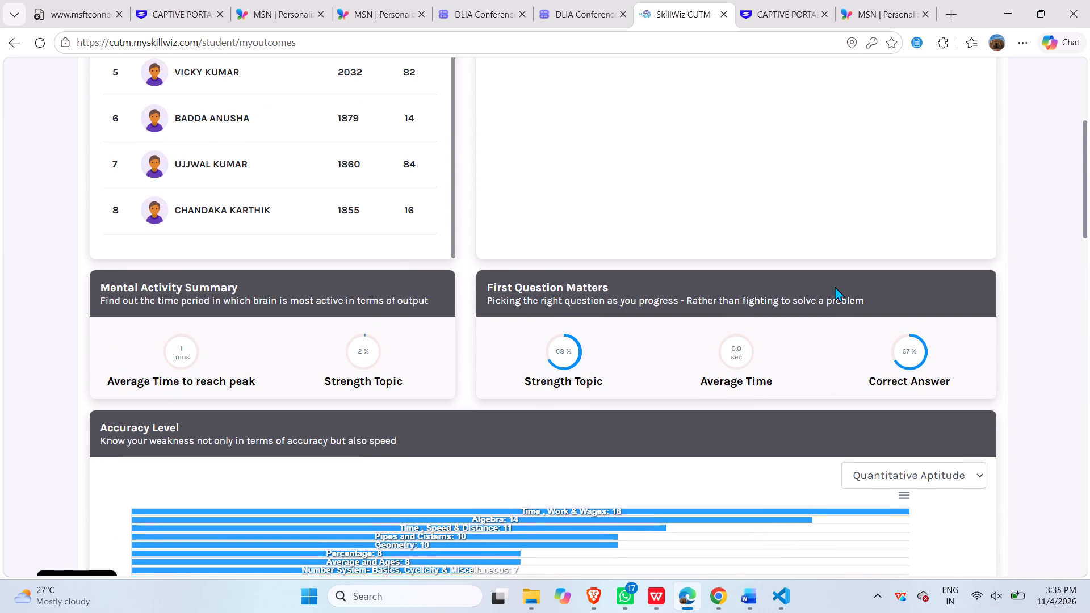
{"action": "scroll", "coordinate": [835, 286], "scroll_direction": "up", "scroll_amount": 2}
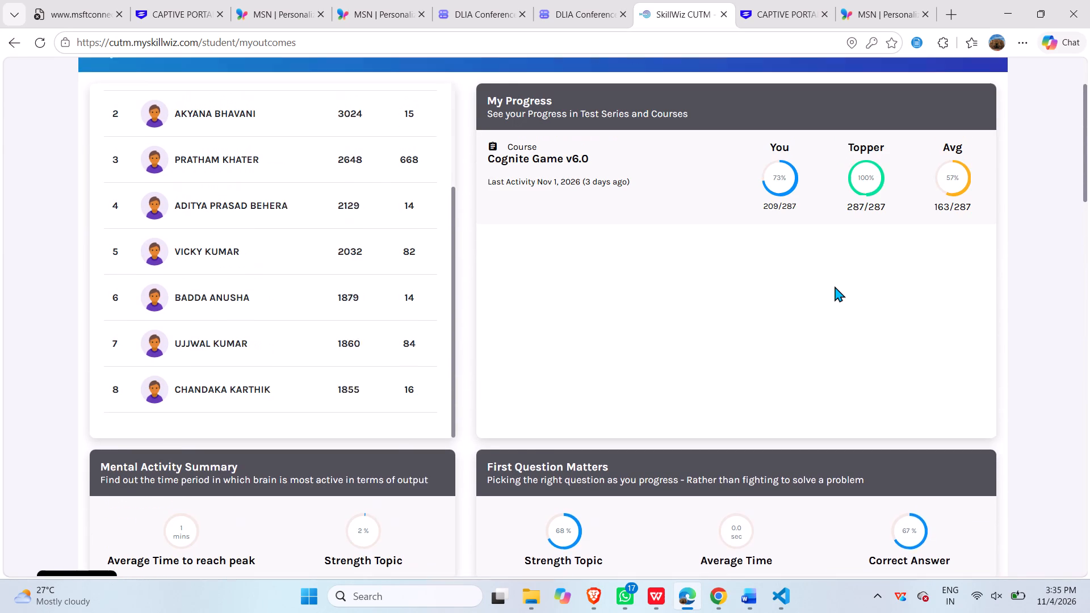
{"action": "scroll", "coordinate": [835, 286], "scroll_direction": "up", "scroll_amount": 2}
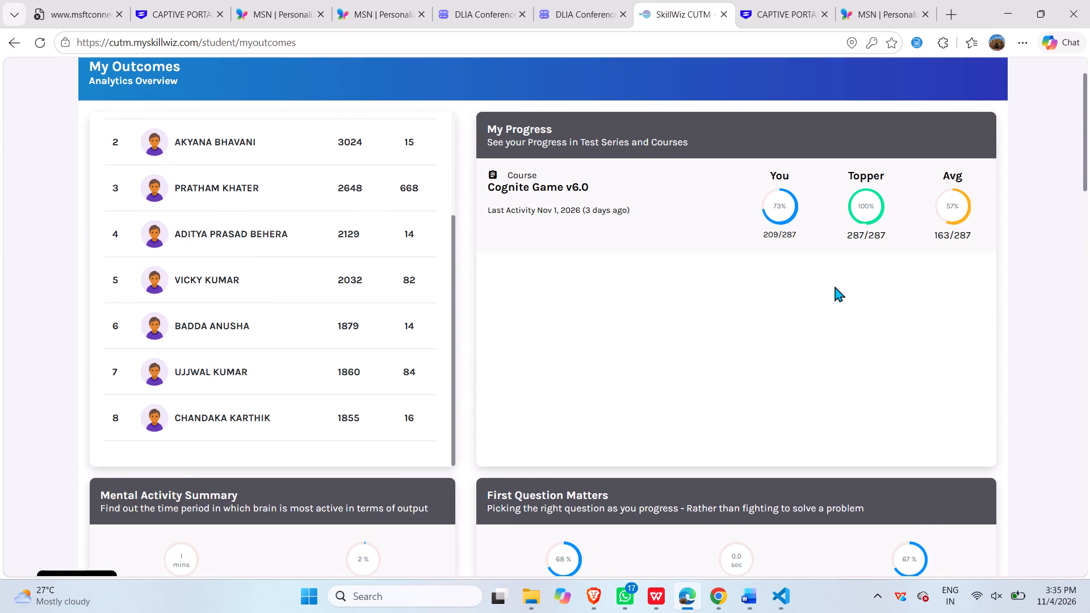
{"action": "scroll", "coordinate": [835, 286], "scroll_direction": "up", "scroll_amount": 1}
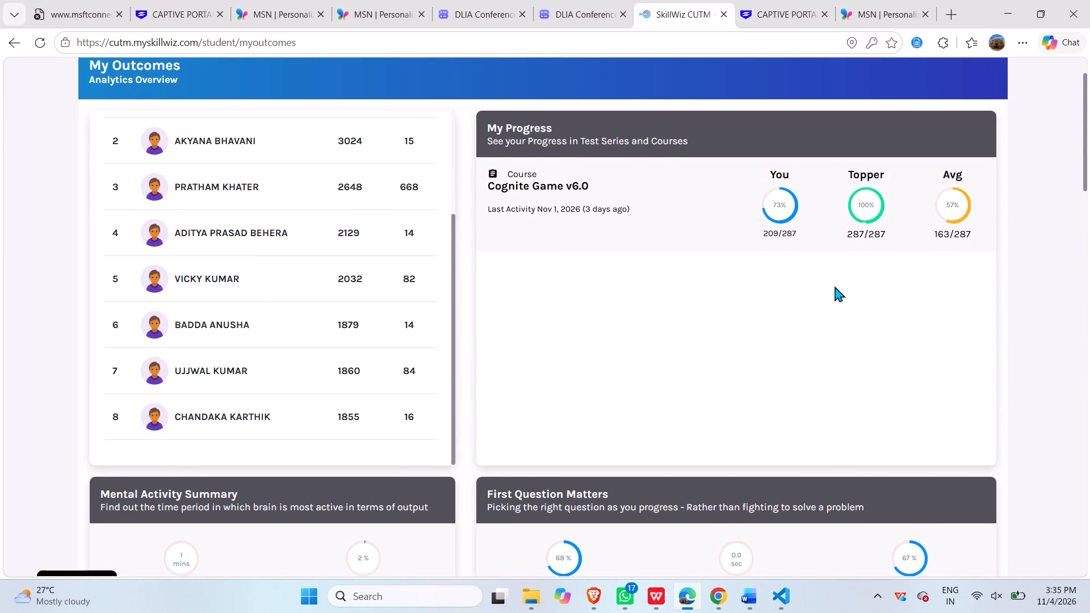
{"action": "scroll", "coordinate": [835, 286], "scroll_direction": "up", "scroll_amount": 2}
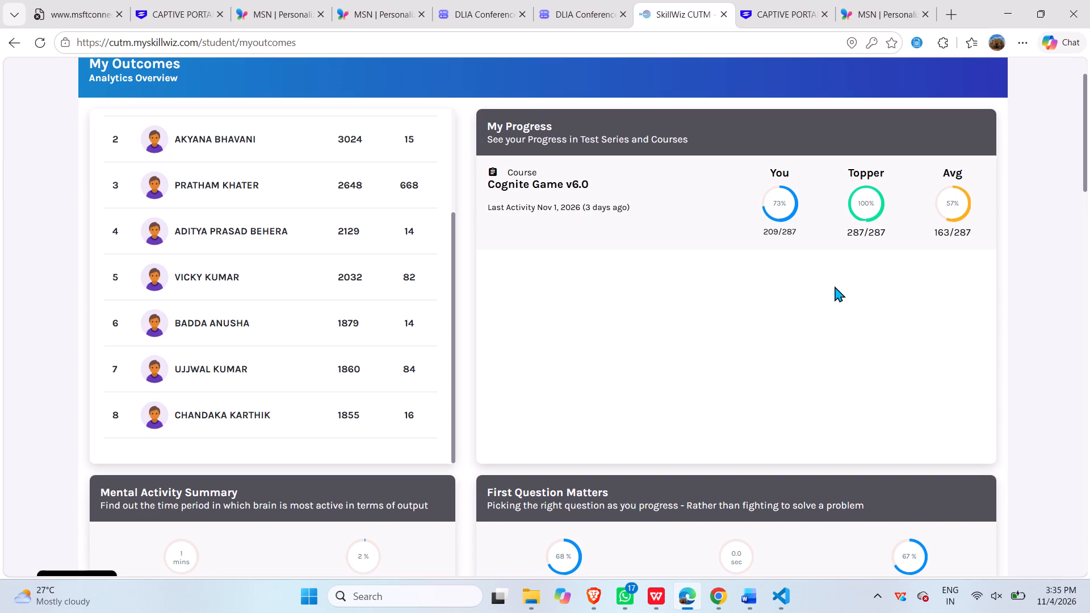
{"action": "scroll", "coordinate": [835, 286], "scroll_direction": "up", "scroll_amount": 1}
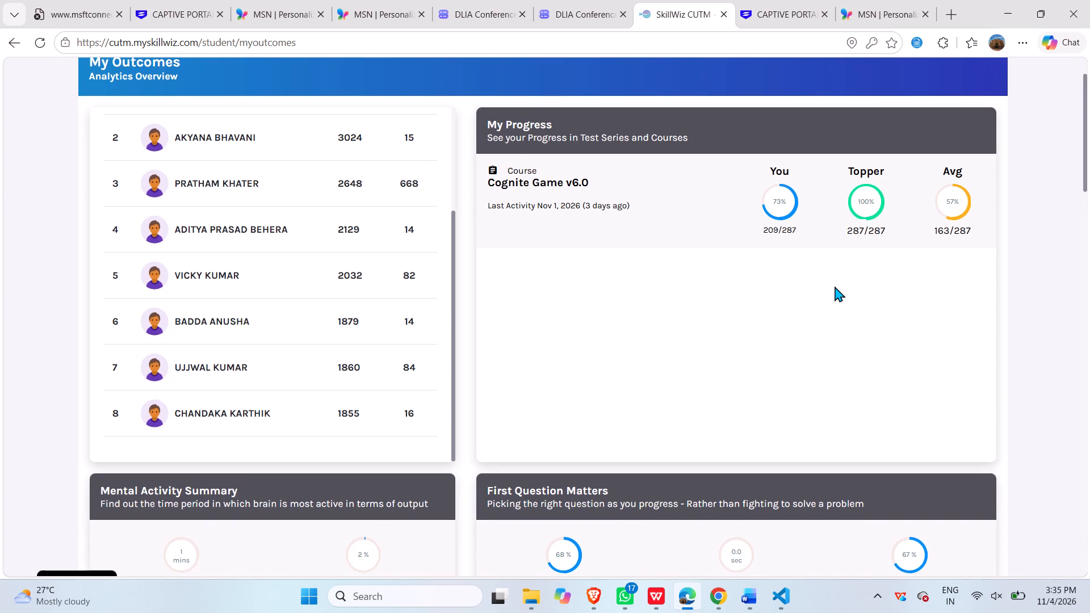
{"action": "scroll", "coordinate": [835, 286], "scroll_direction": "down", "scroll_amount": 1}
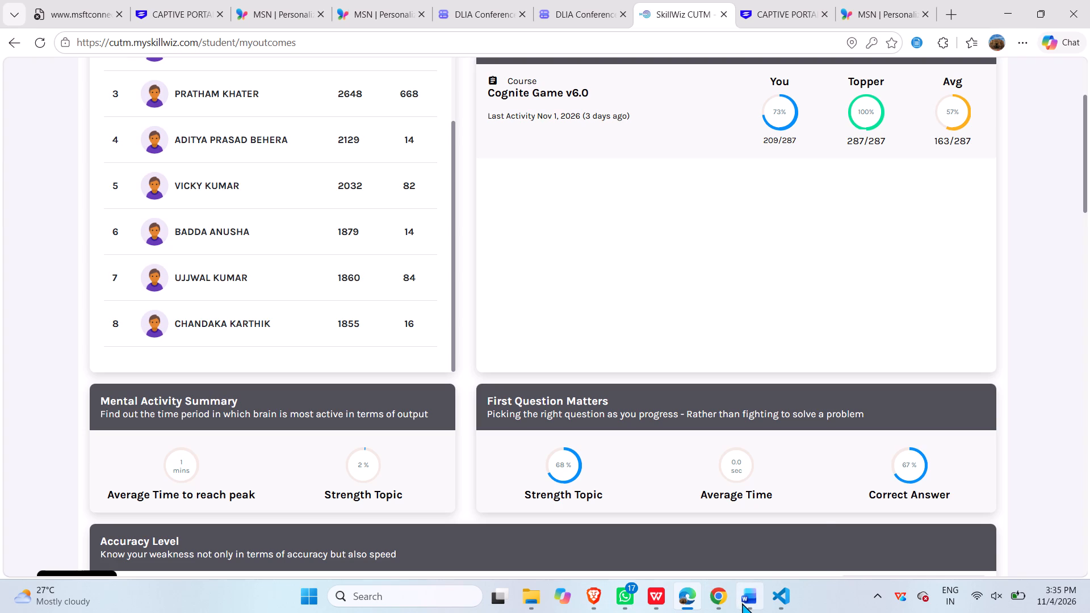
Switch to the AyurLeaf research paper in Microsoft Word and review it from the references back to the data augmentation and prediction figures.
{"action": "left_click", "coordinate": [740, 539]}
{"action": "scroll", "coordinate": [649, 389], "scroll_direction": "down", "scroll_amount": 1}
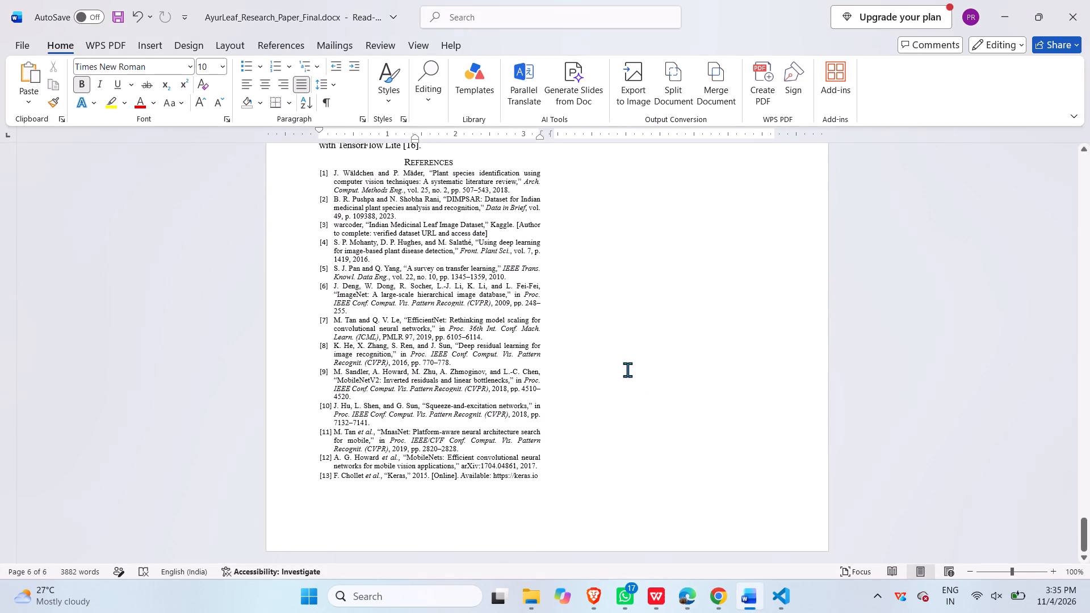
{"action": "scroll", "coordinate": [625, 369], "scroll_direction": "up", "scroll_amount": 4}
{"action": "scroll", "coordinate": [622, 372], "scroll_direction": "down", "scroll_amount": 1}
{"action": "scroll", "coordinate": [622, 372], "scroll_direction": "up", "scroll_amount": 1}
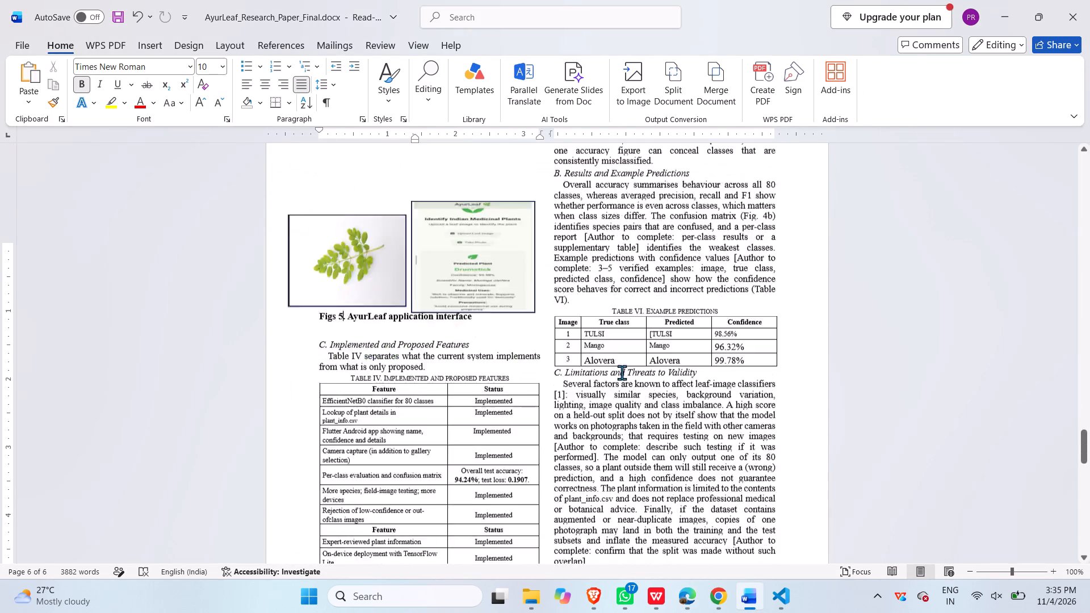
{"action": "scroll", "coordinate": [623, 376], "scroll_direction": "up", "scroll_amount": 2}
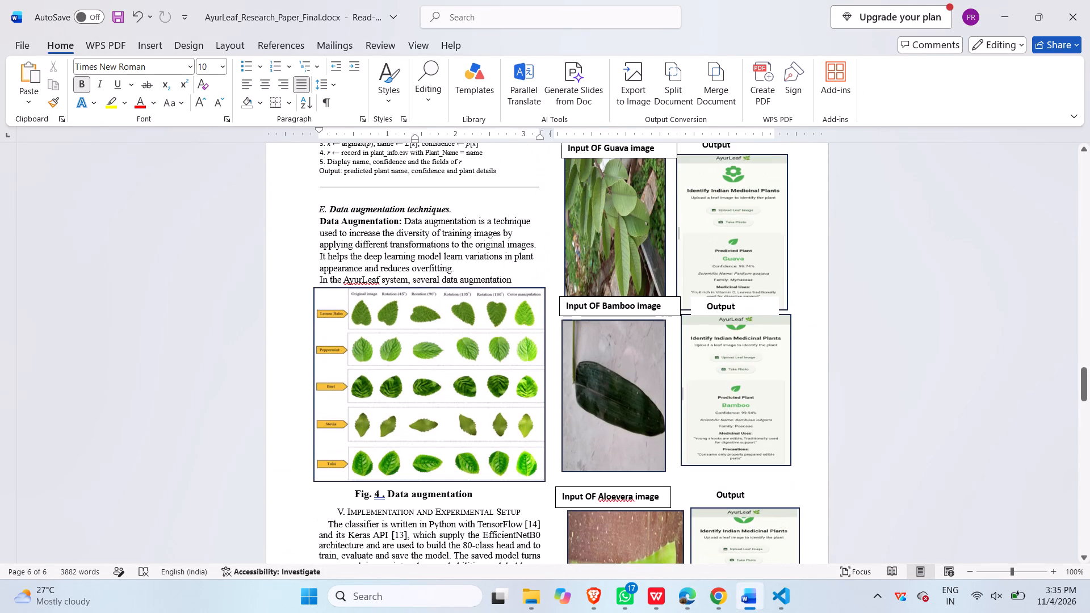
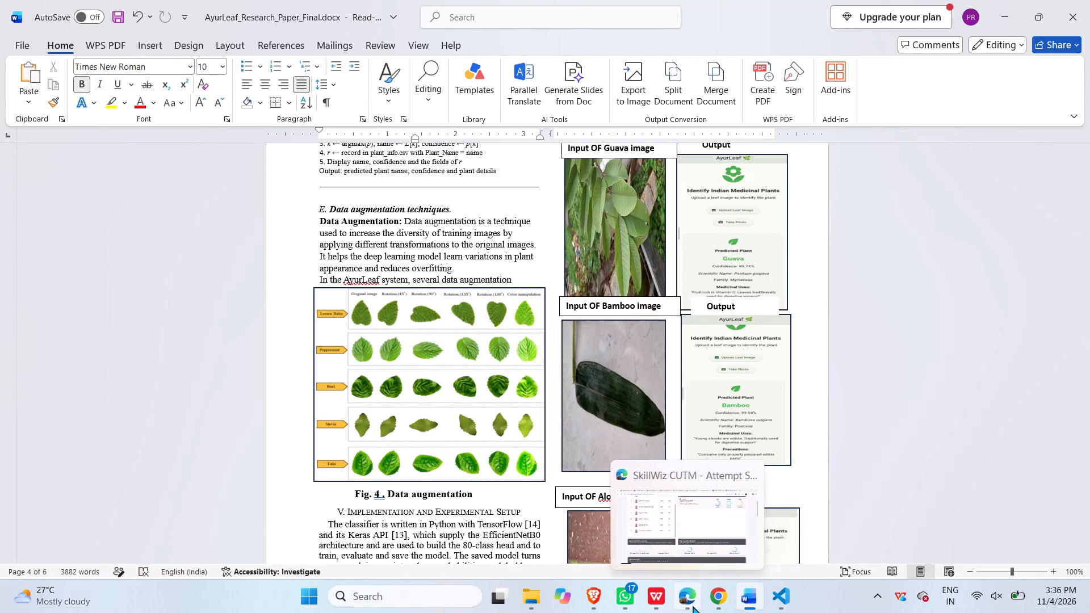
Switch from the AyurLeaf paper back to the SkillWiz My Outcomes page in Microsoft Edge.
{"action": "left_click", "coordinate": [693, 605]}
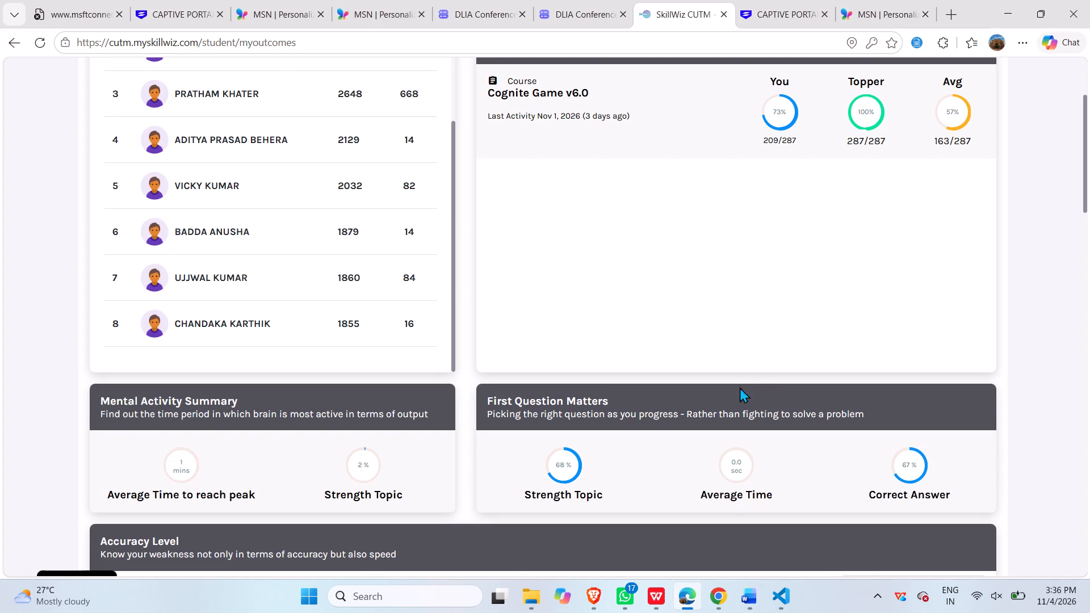